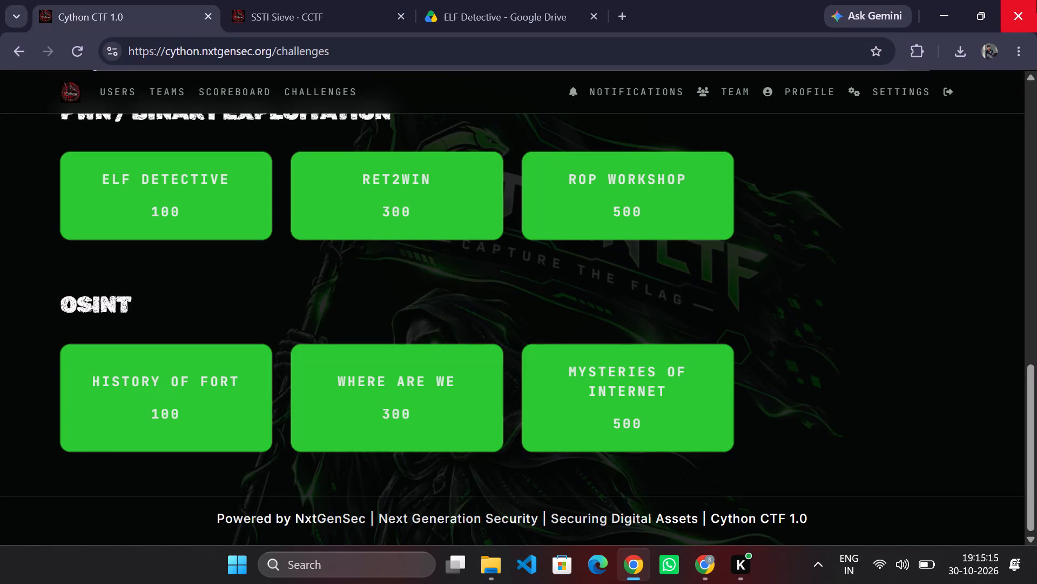
Look over the challenge categories on the Cython CTF challenges page, from Cryptography down to OSINT.
scroll(867, 170, down, 1)
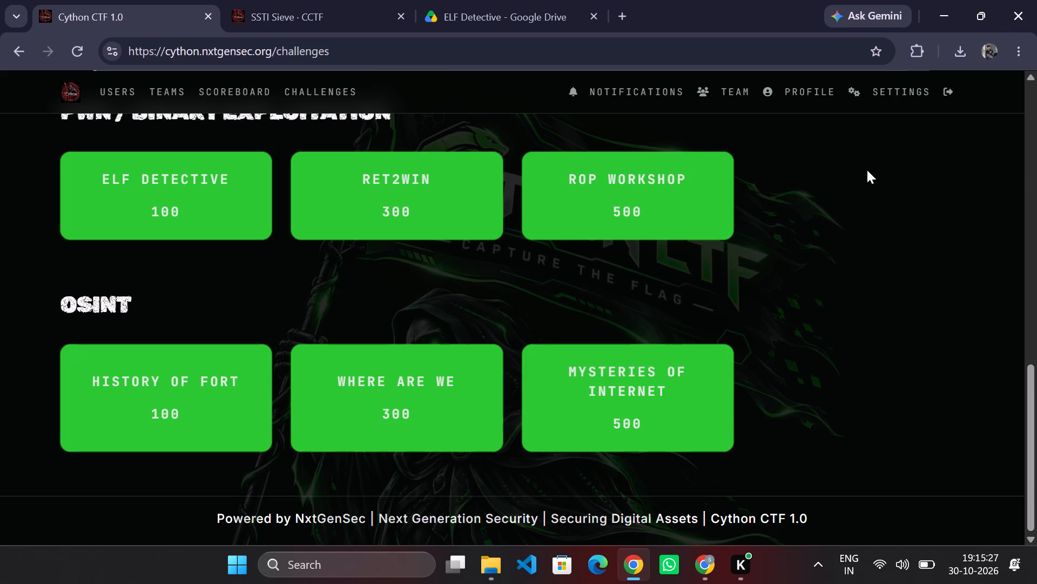
scroll(650, 316, down, 1)
scroll(544, 348, up, 2)
scroll(612, 390, down, 1)
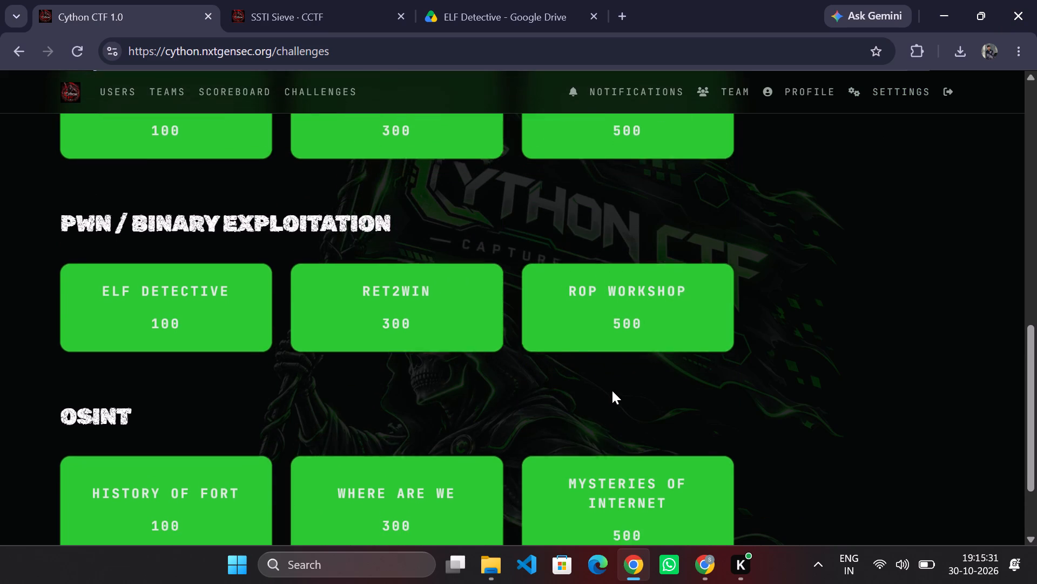
scroll(612, 390, down, 2)
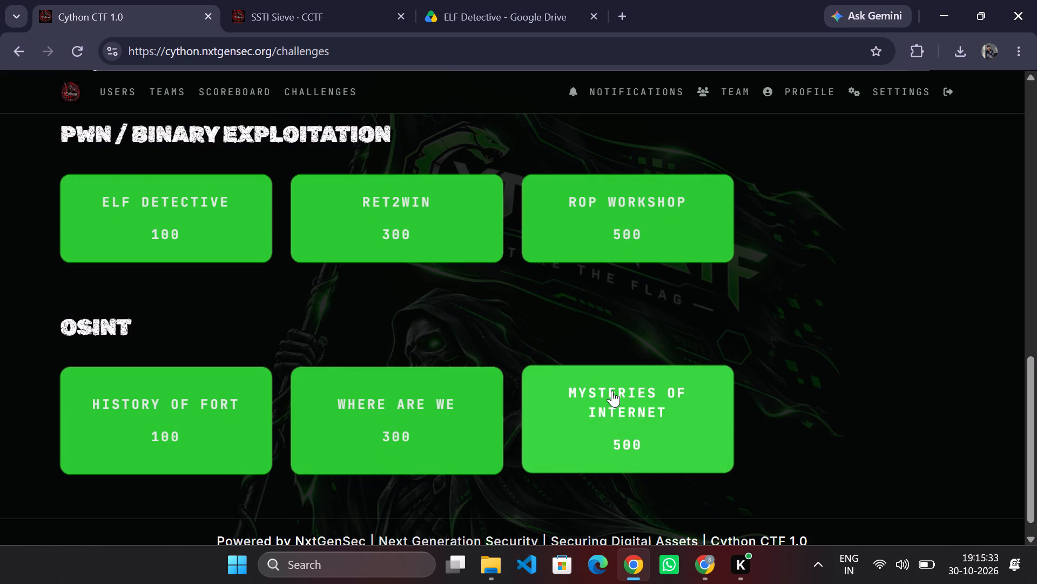
scroll(612, 390, down, 2)
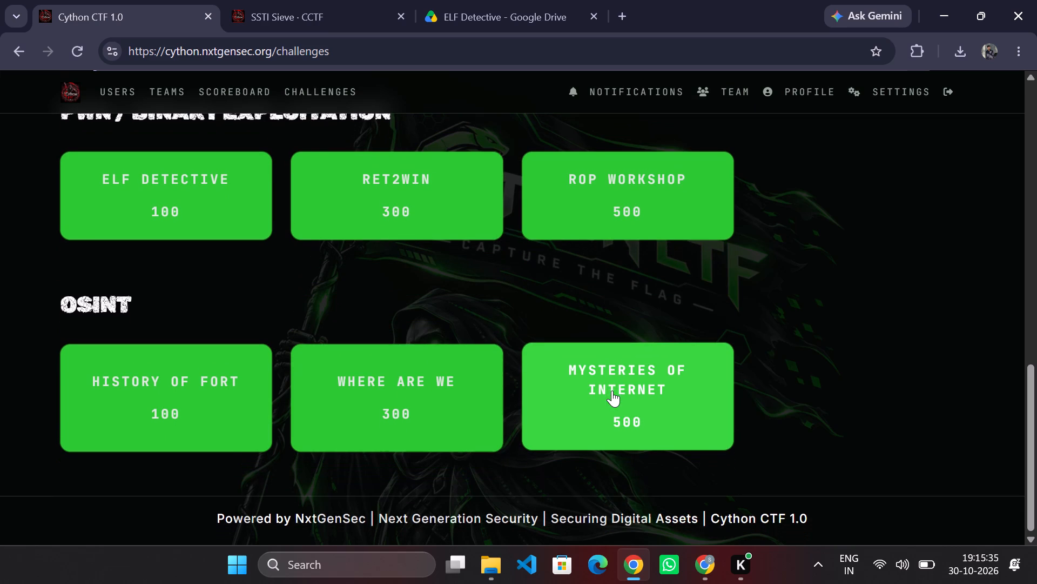
scroll(529, 489, up, 3)
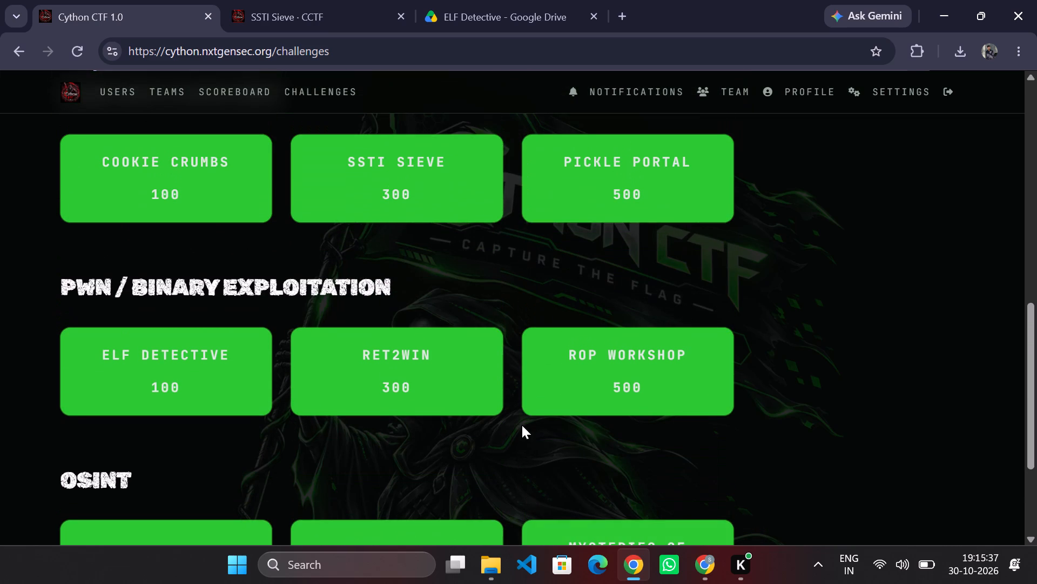
scroll(514, 335, up, 4)
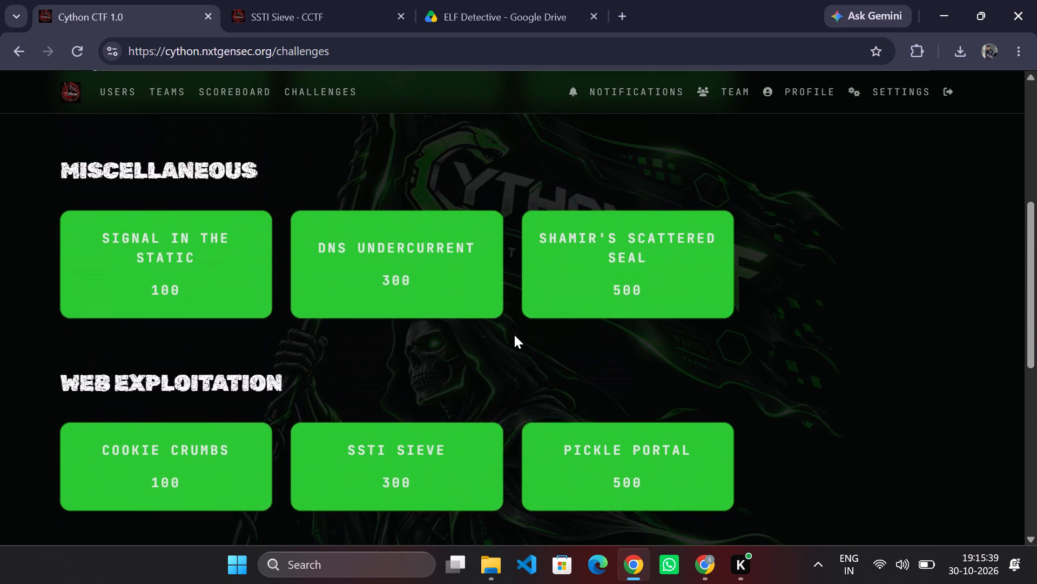
scroll(514, 335, up, 5)
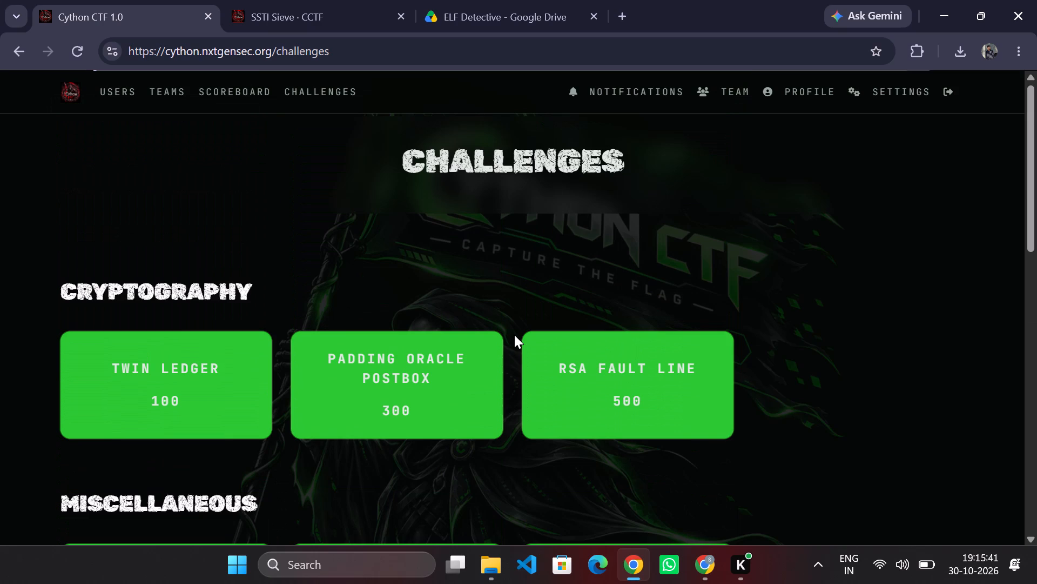
scroll(513, 371, down, 8)
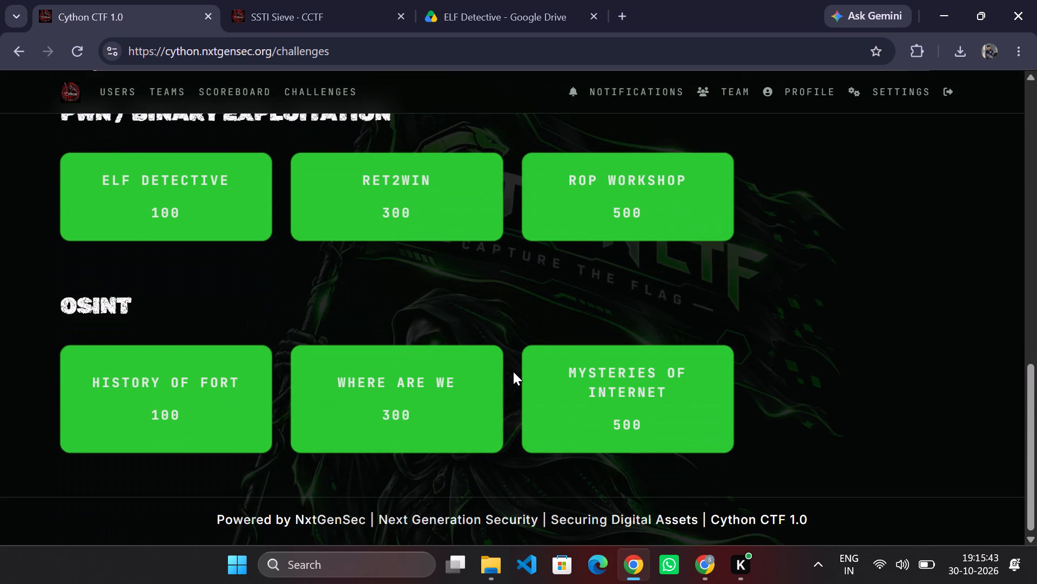
scroll(513, 371, down, 2)
scroll(278, 406, up, 6)
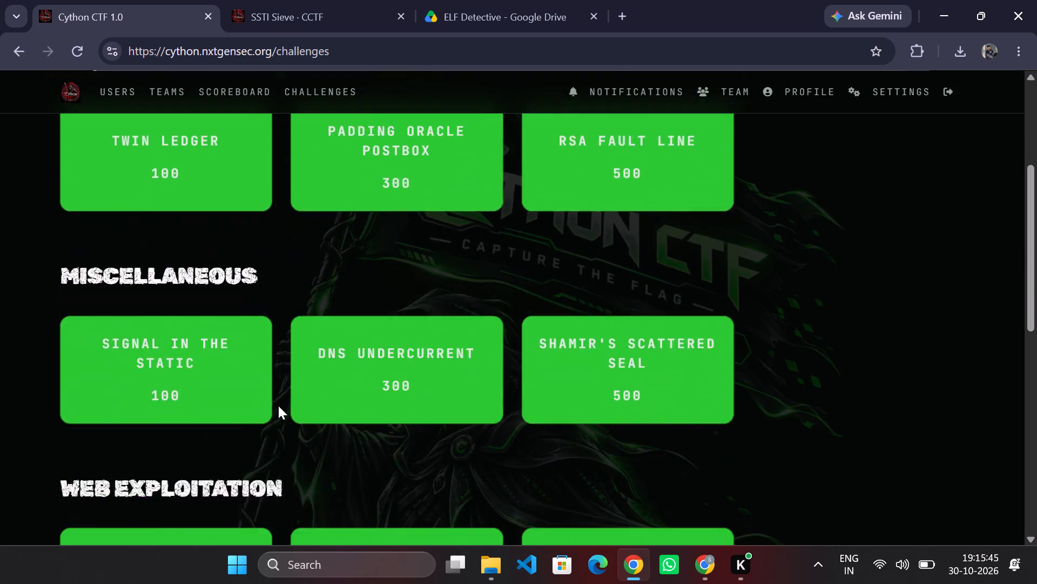
scroll(278, 406, up, 2)
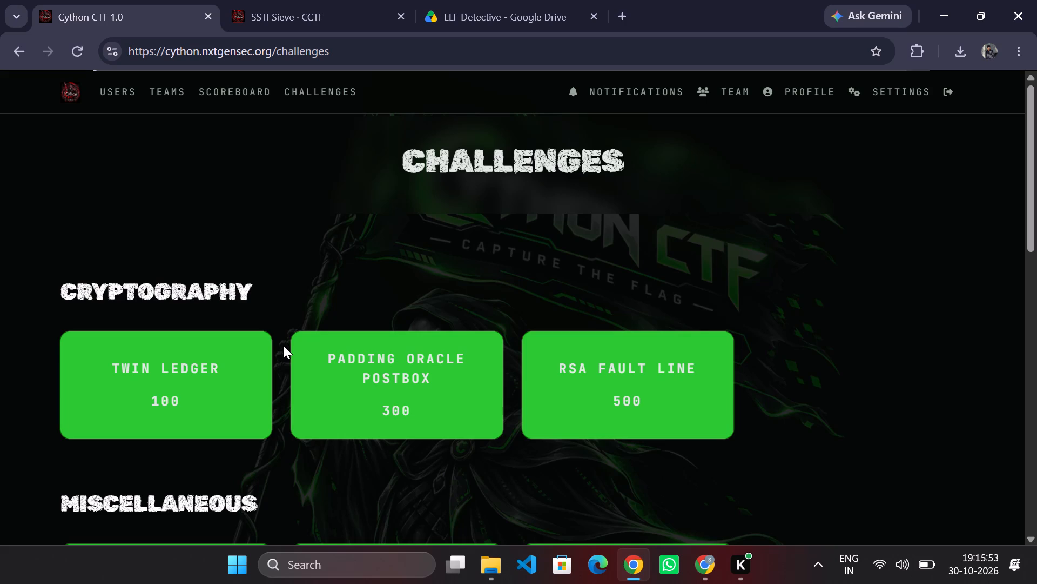
Open ChatGPT in a new browser tab.
drag(59, 0, 80, 0)
click(635, 15)
click(623, 16)
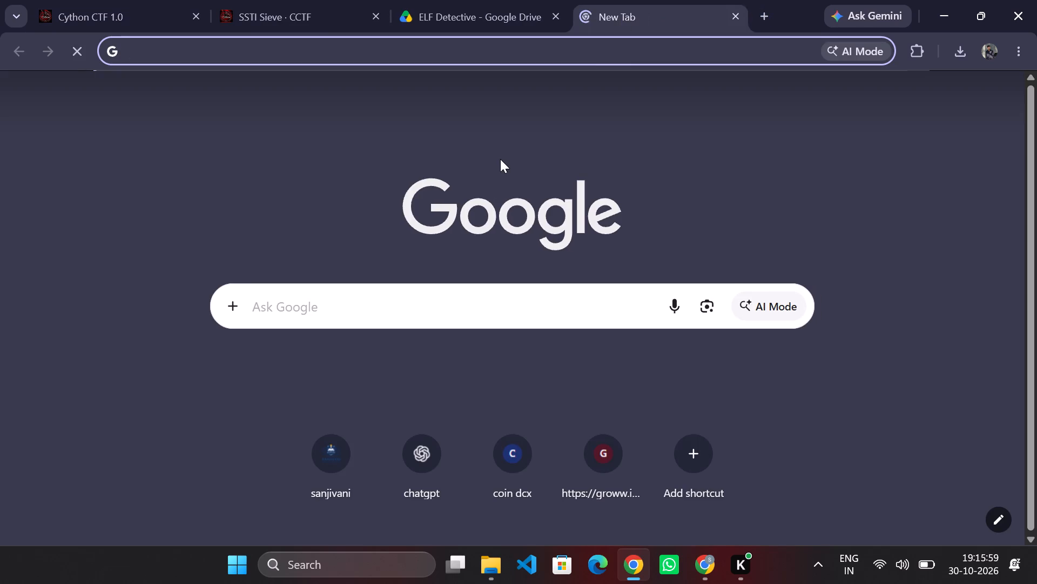
click(433, 446)
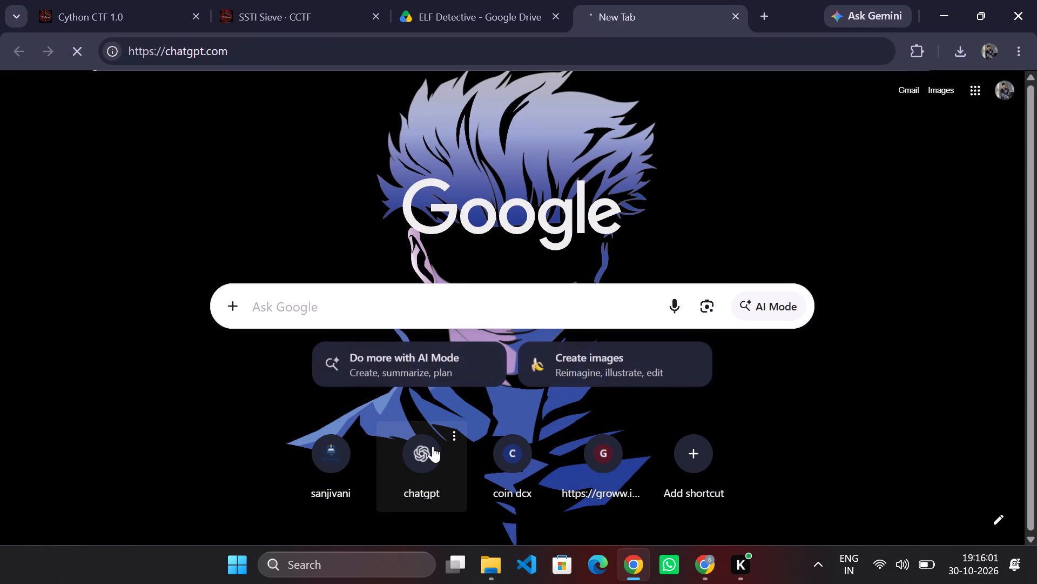
click(433, 446)
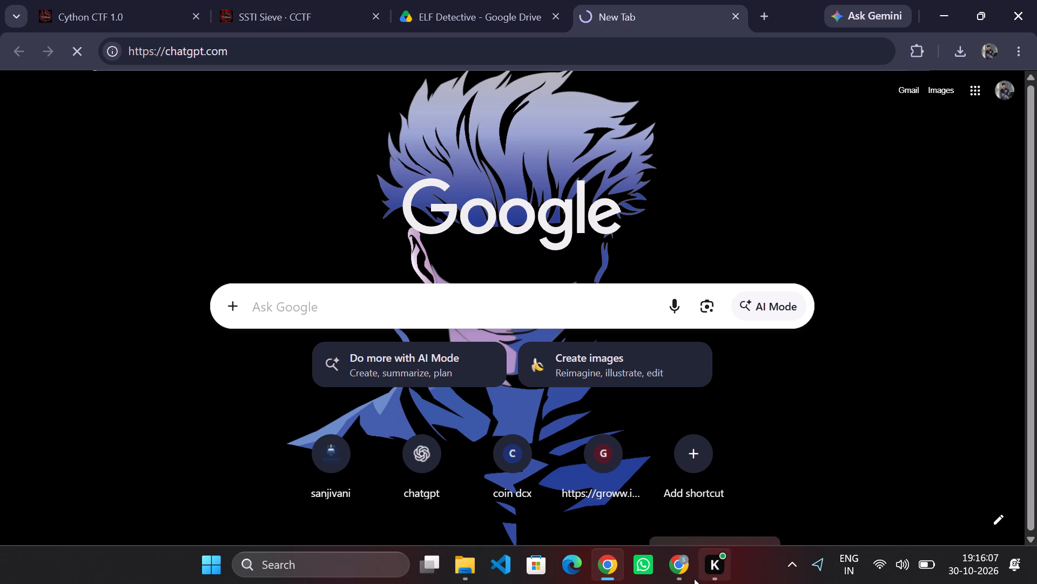
Switch to File Explorer and open the presentation CIA 1 SEMINAR.pptx from the Documents folder.
click(479, 575)
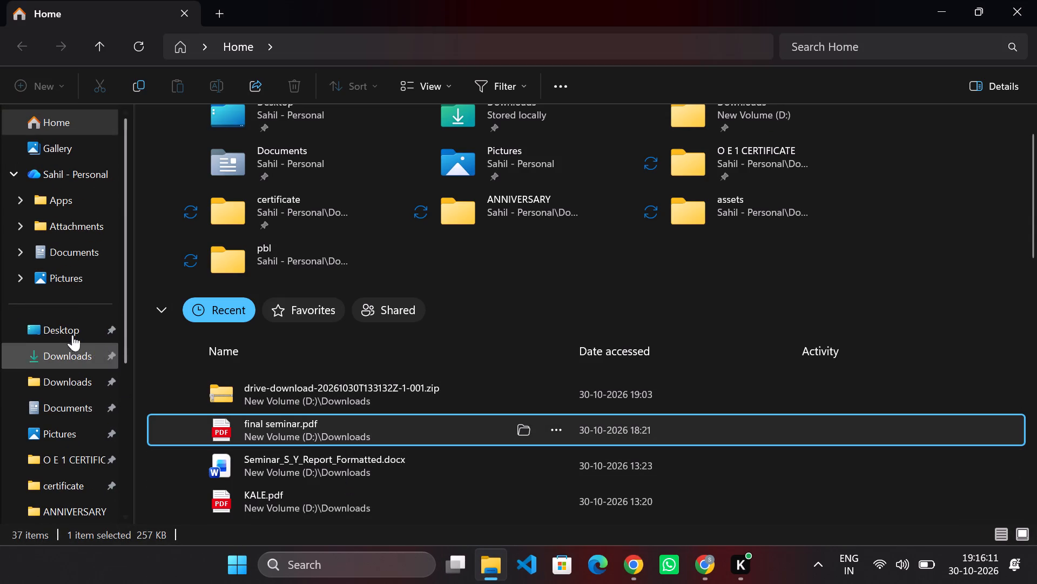
click(80, 397)
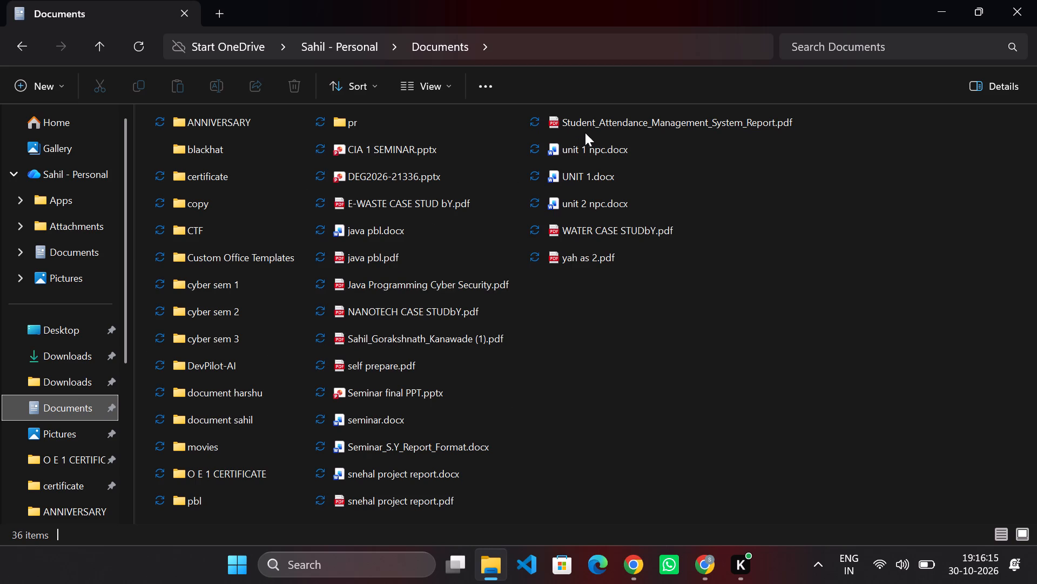
double_click(404, 153)
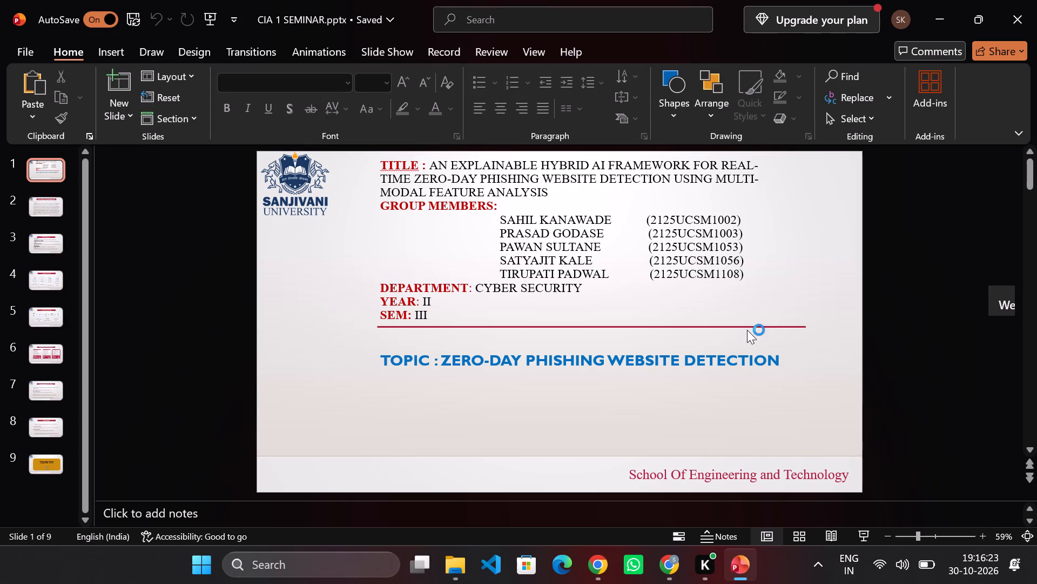
Look through the slides of the seminar presentation on zero-day phishing website detection, from the title to the closing slide.
key(Down)
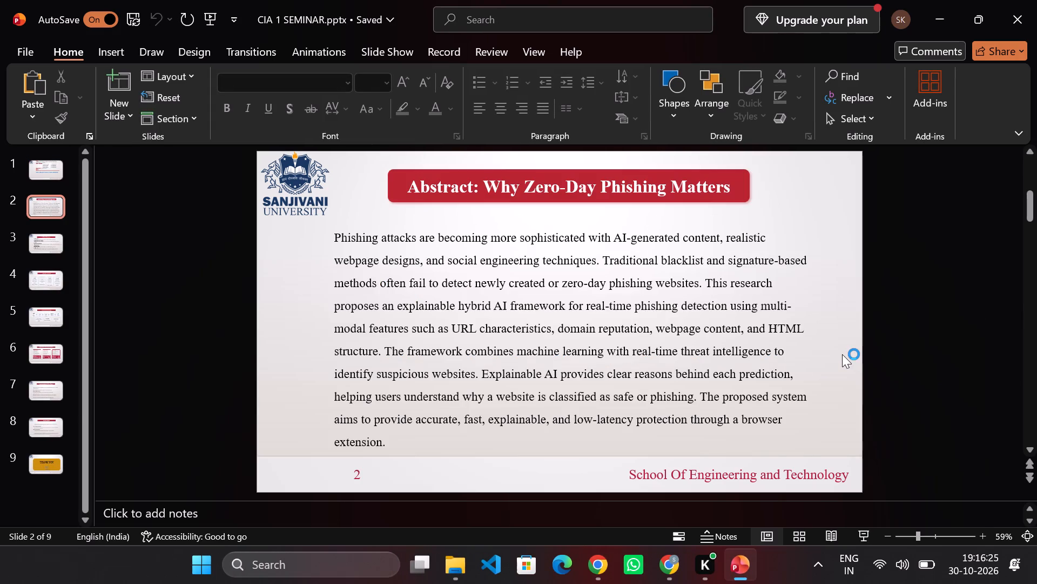
key(Down)
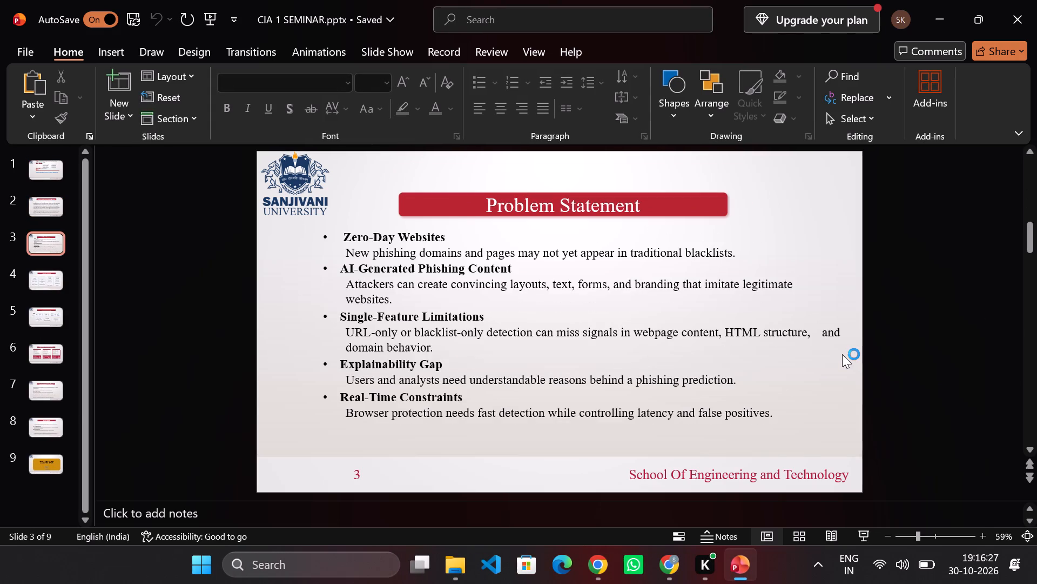
key(Down)
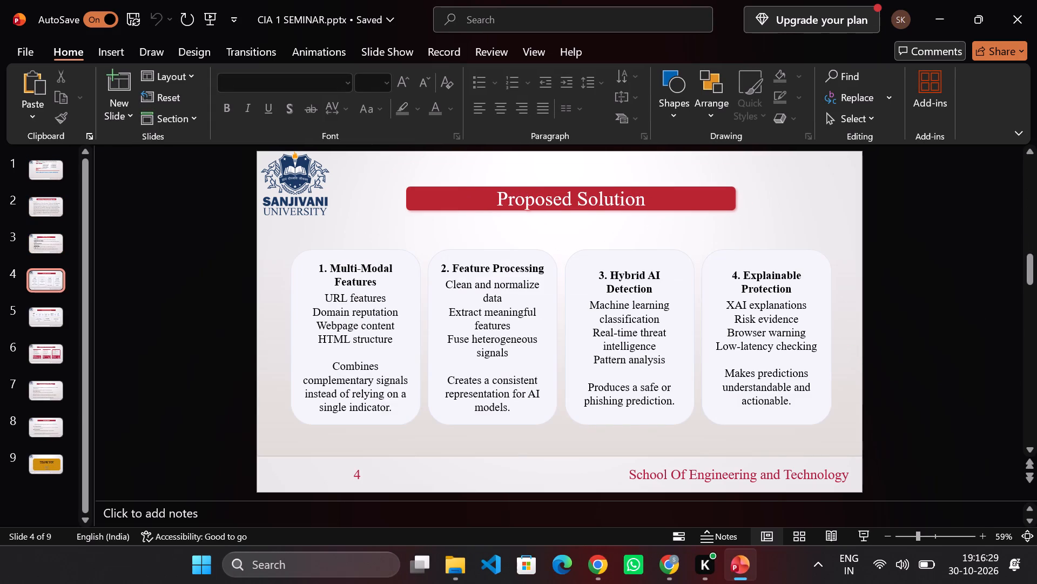
key(Up)
key(Down)
key(Down)
key(Down)
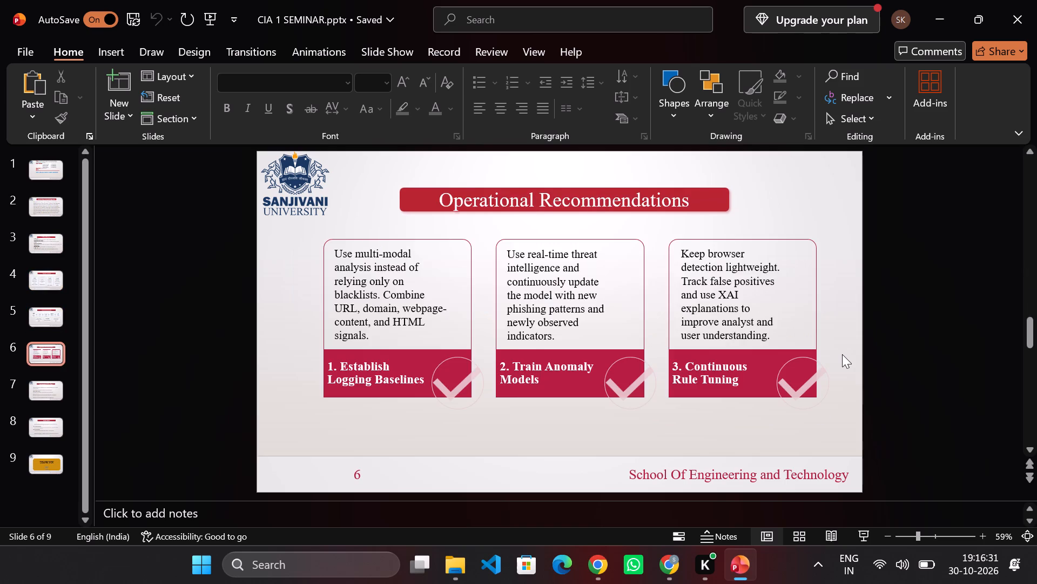
key(Down)
key(Down)
key(Down)
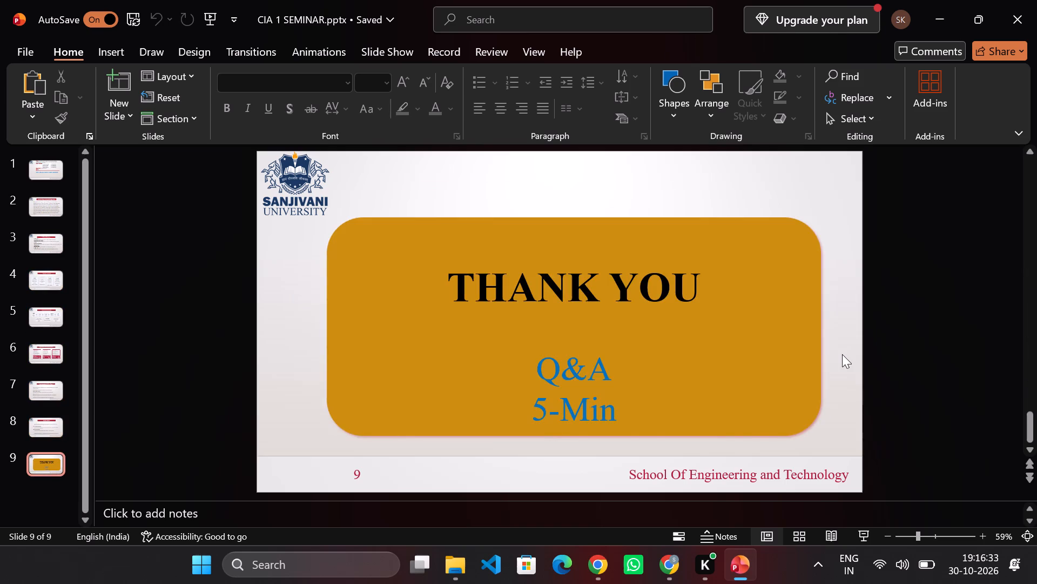
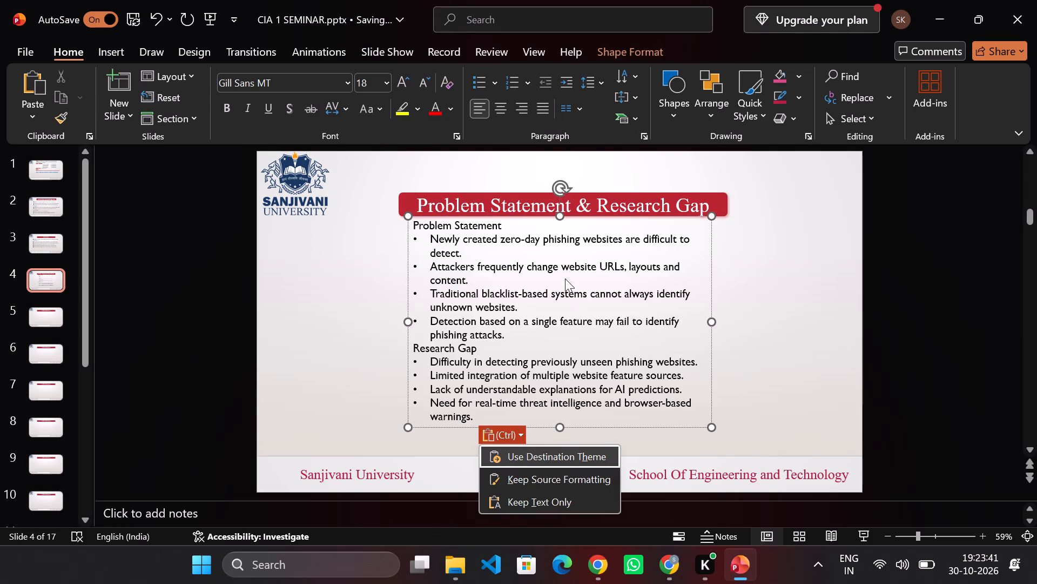
Widen slide 4's pasted text box toward the slide's left margin and move it slightly down, clear of the title banner.
click(409, 321)
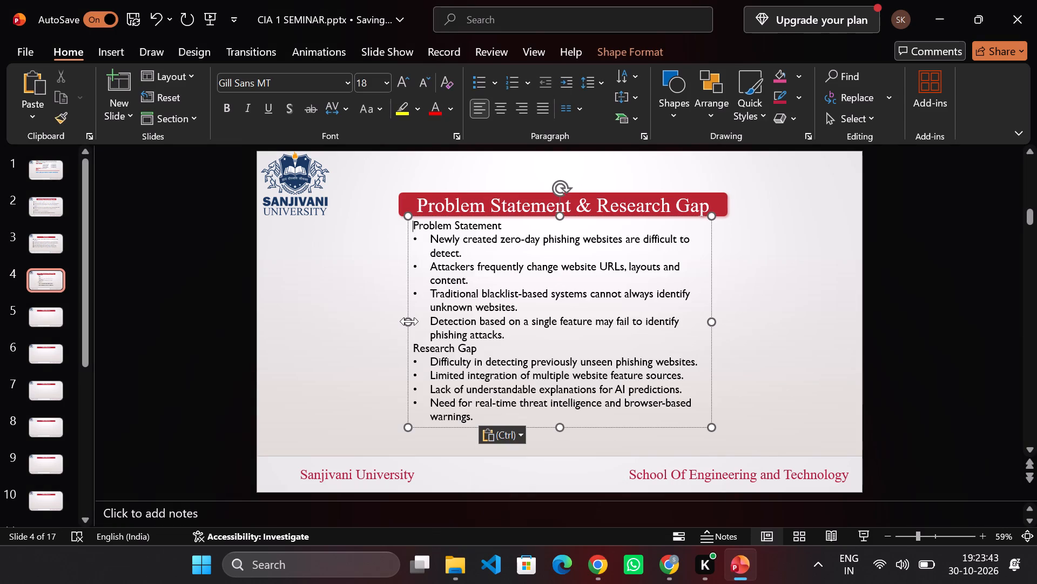
drag(409, 321, 335, 356)
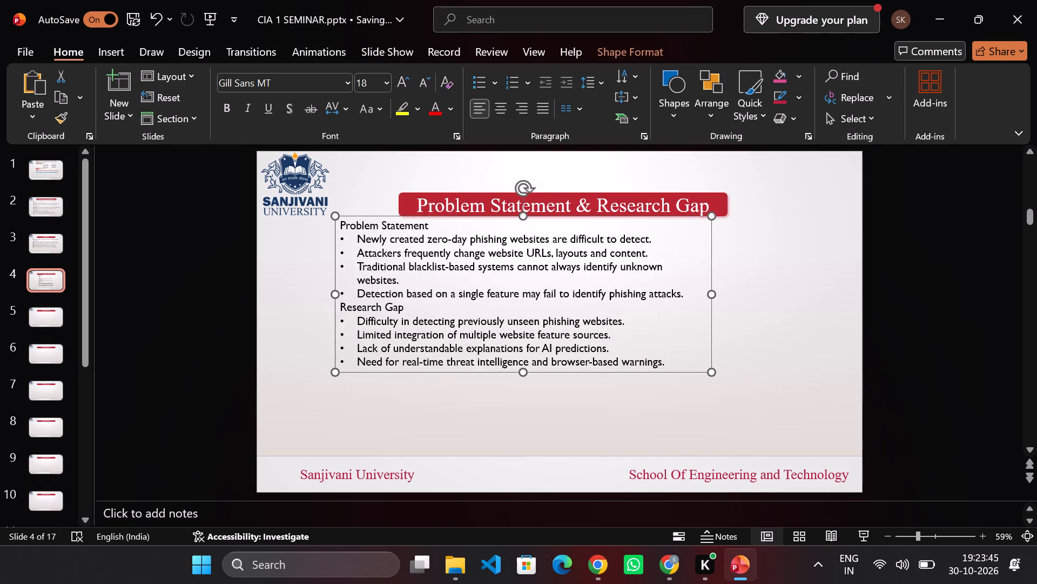
drag(451, 372, 436, 391)
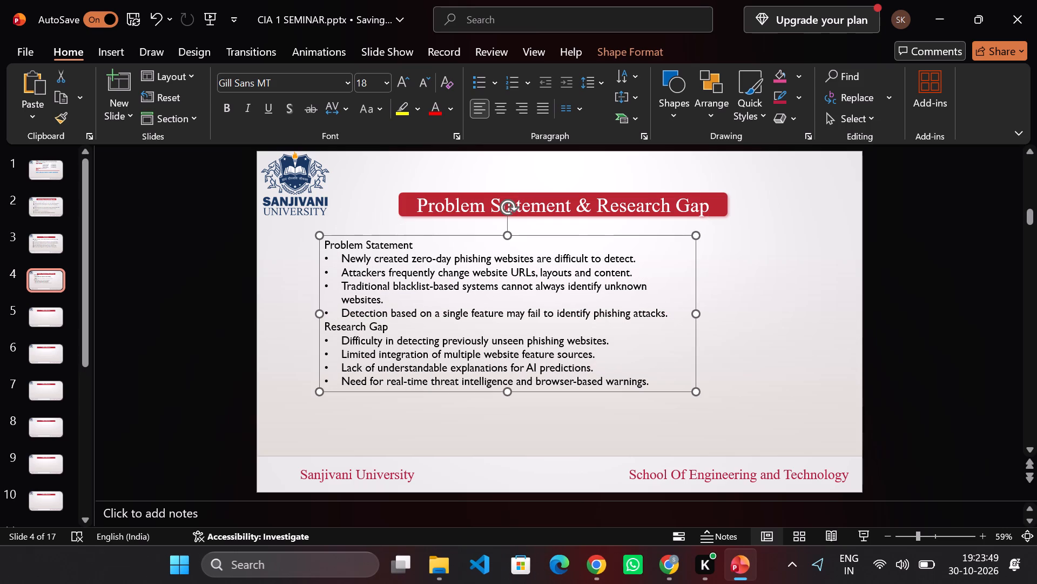
Format all of slide 4's body text in Times New Roman at size 20 with hollow square bullets.
click(462, 346)
key(ctrl+a)
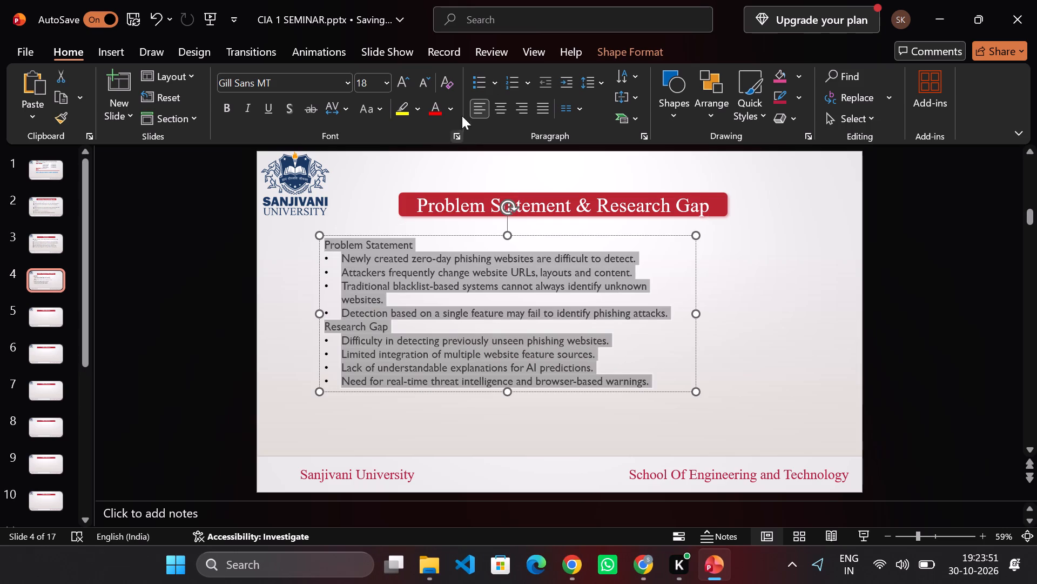
click(345, 88)
key(t)
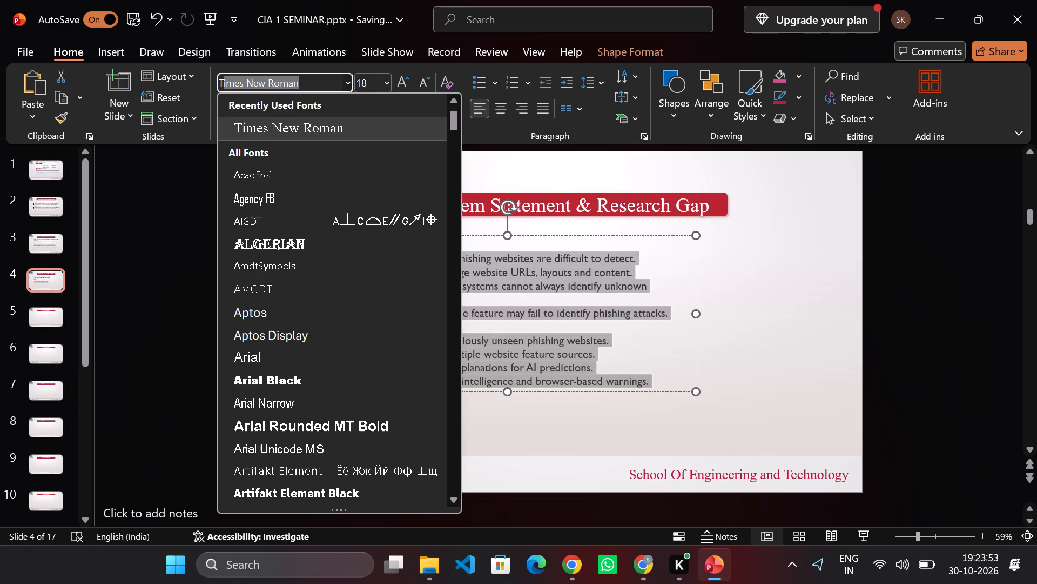
key(Return)
click(386, 79)
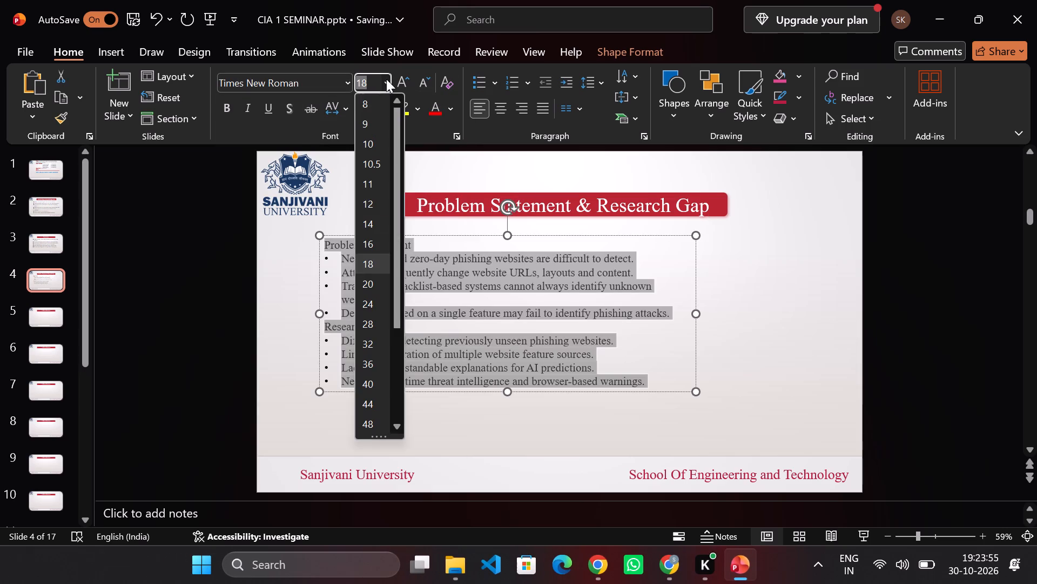
click(380, 278)
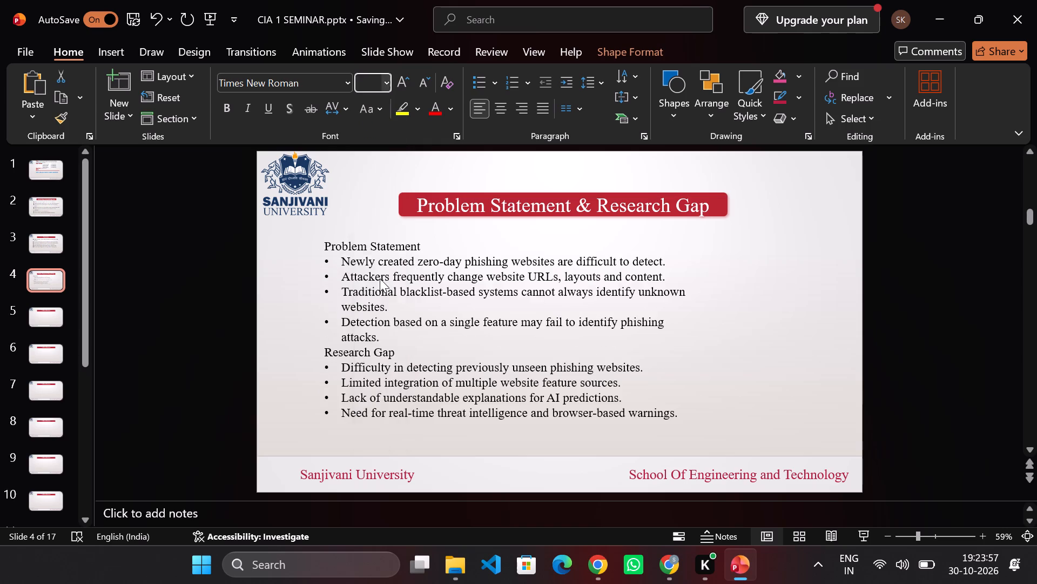
click(494, 78)
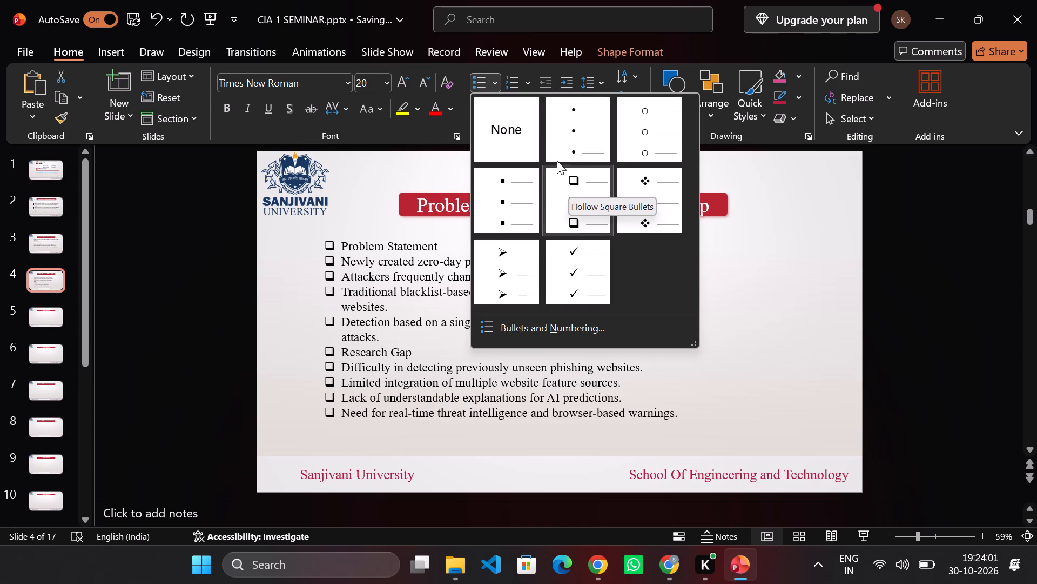
click(566, 178)
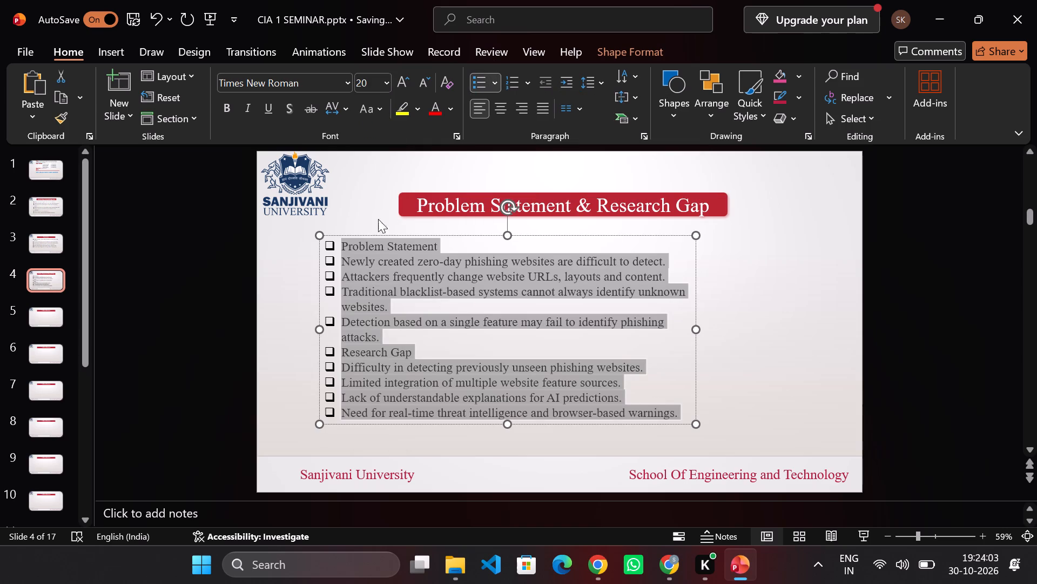
Remove the bullet from the Problem Statement subheading in slide 4's body text and make it bold at size 22.
click(339, 248)
key(BackSpace)
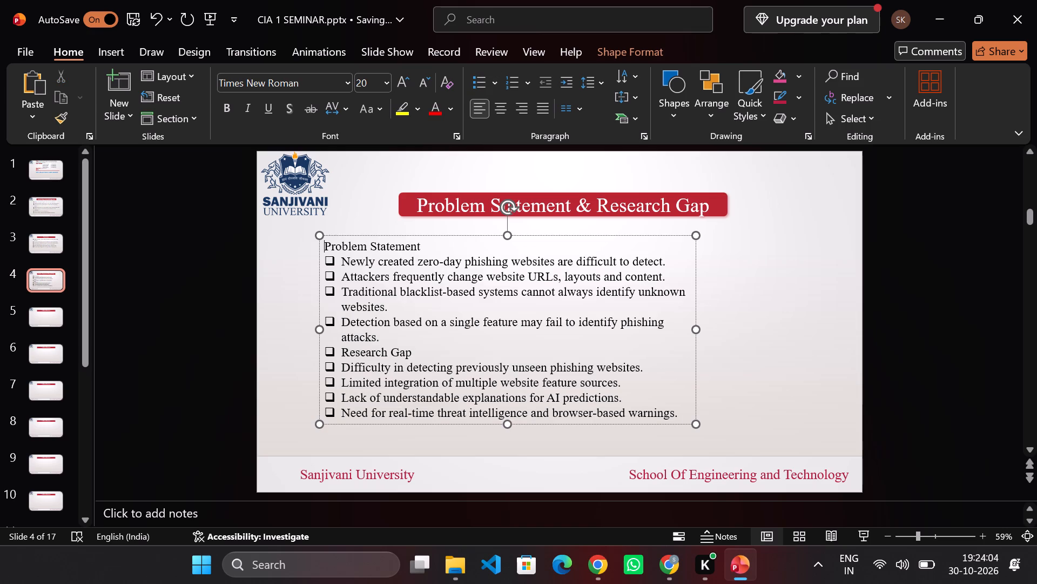
drag(422, 249, 399, 248)
drag(399, 248, 327, 243)
click(337, 222)
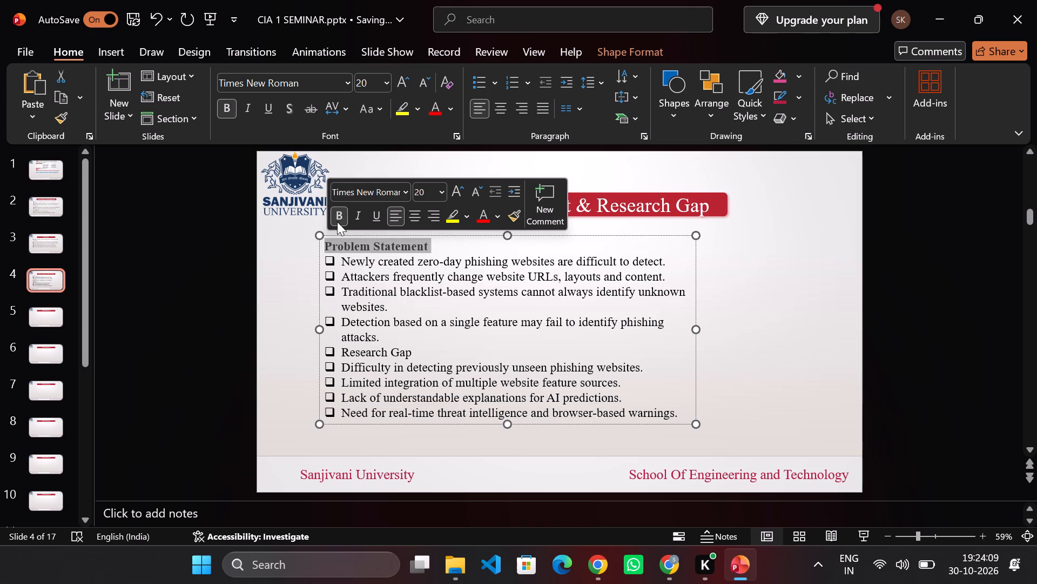
click(444, 191)
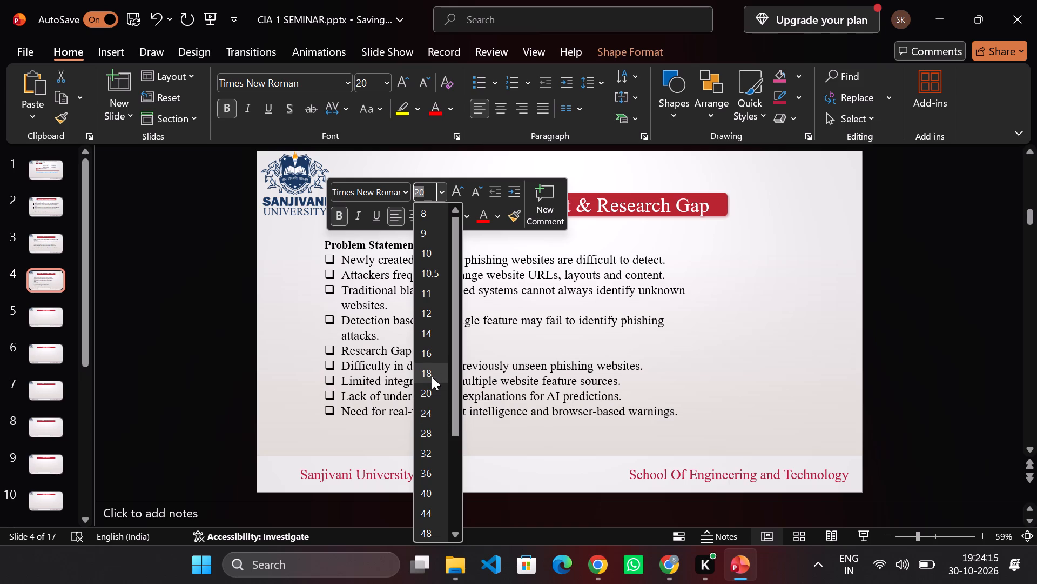
text(22)
key(Return)
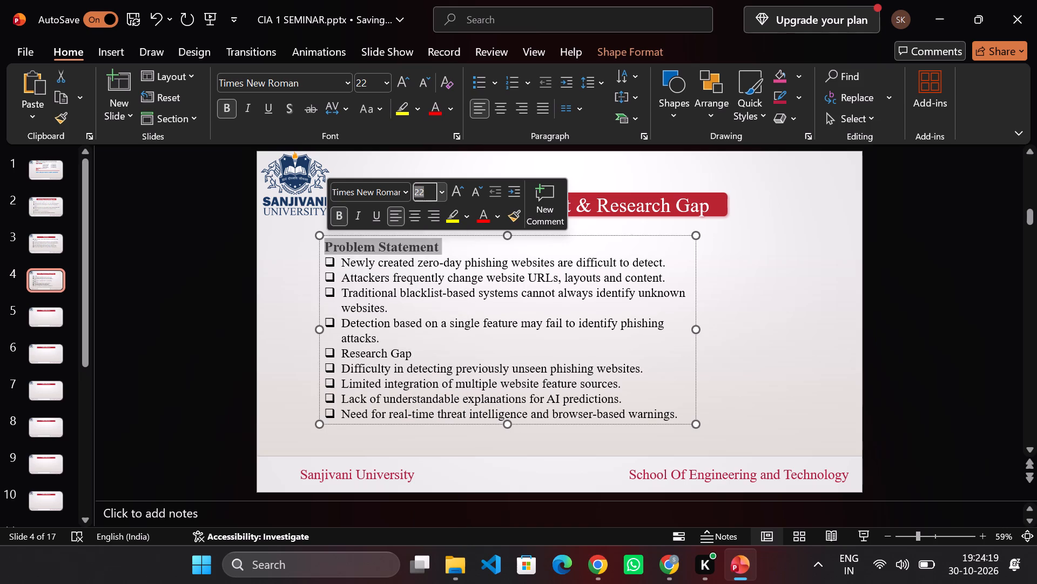
Make the Research Gap subheading in slide 4's body text bold at size 22 and remove its bullet.
drag(414, 351, 339, 342)
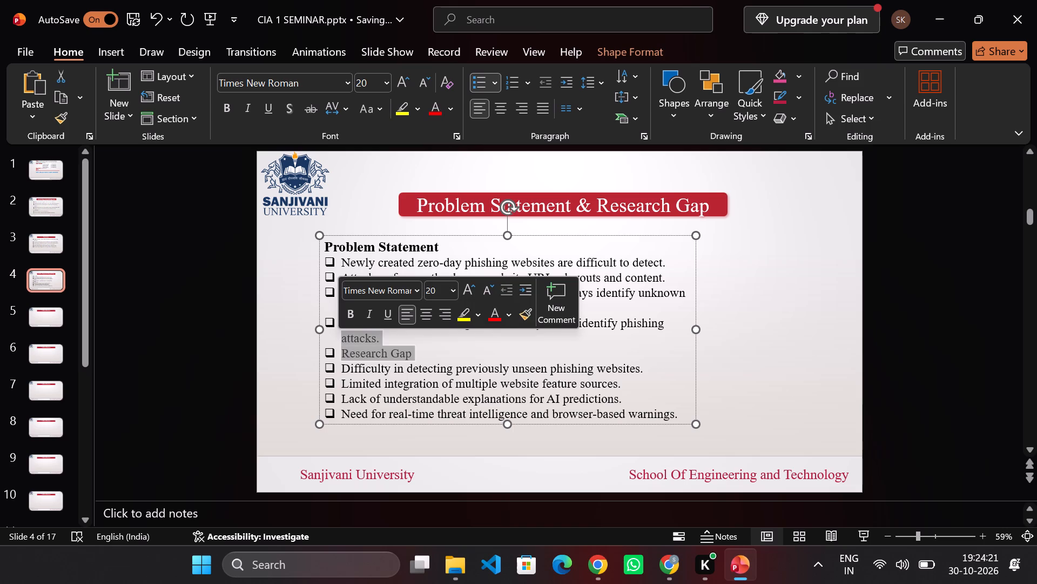
click(428, 354)
drag(428, 354, 348, 354)
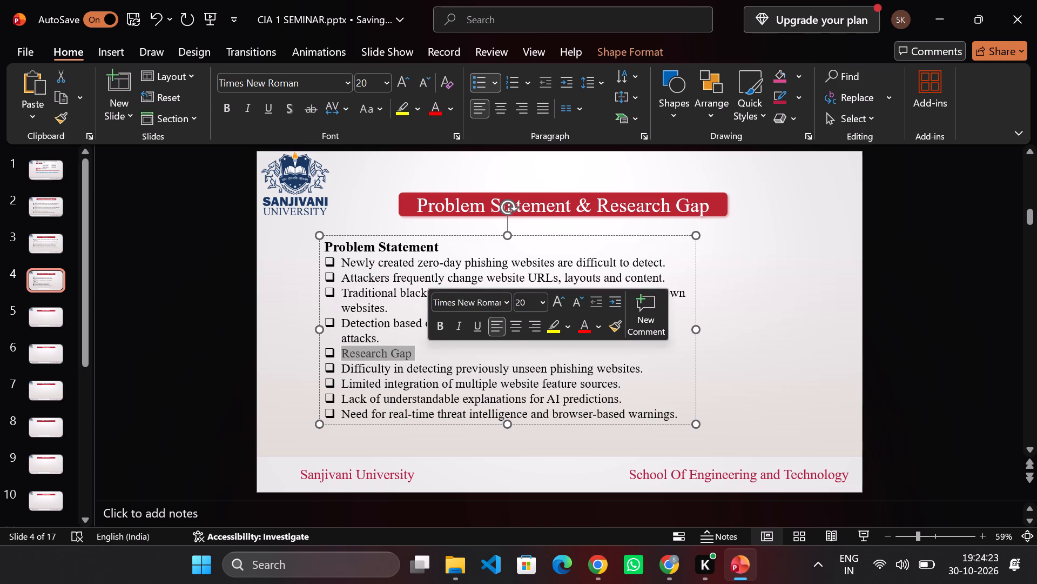
drag(348, 354, 348, 355)
click(464, 295)
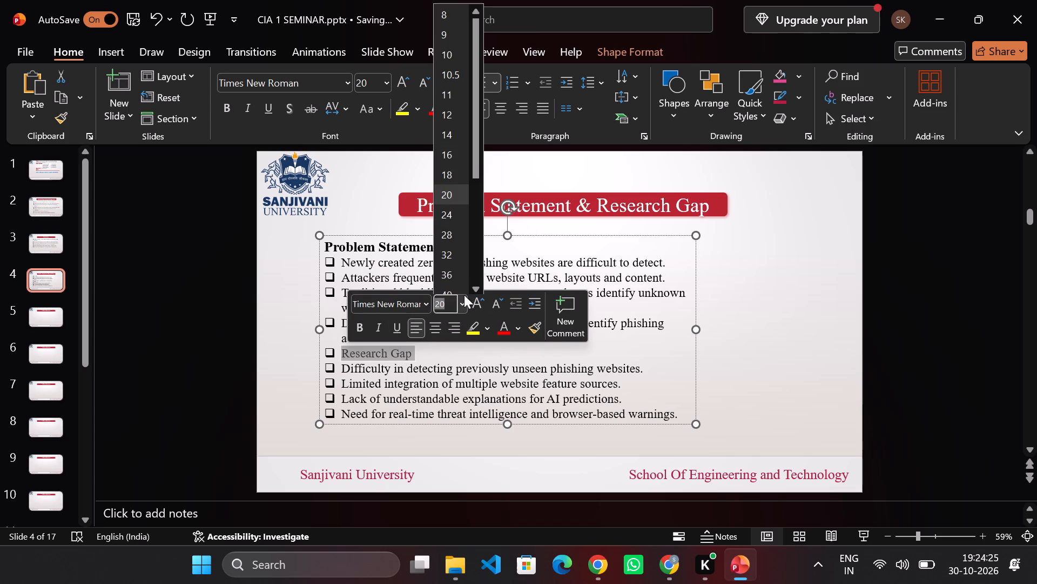
text(22)
key(Return)
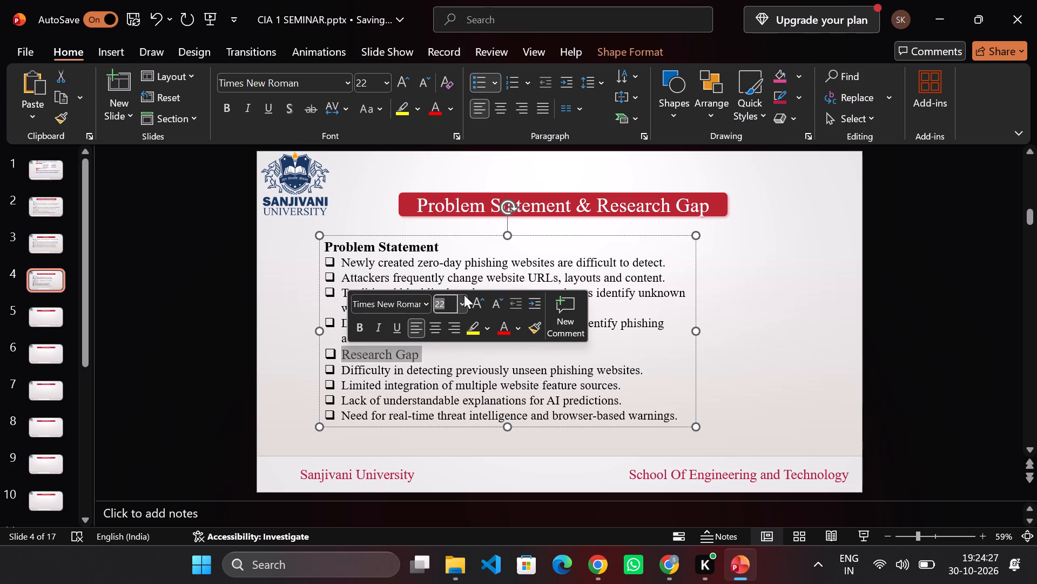
click(360, 334)
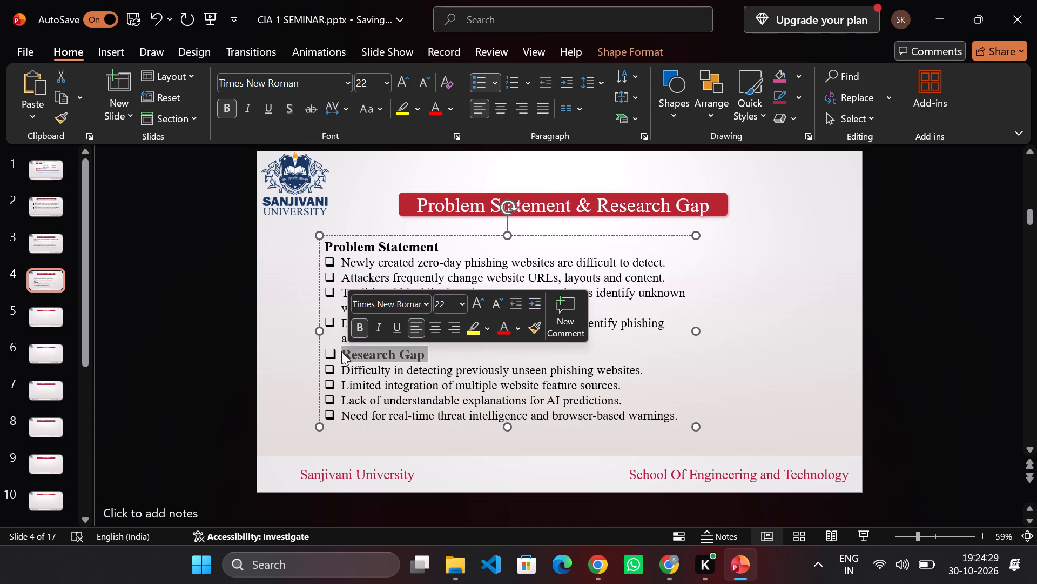
click(340, 352)
key(BackSpace)
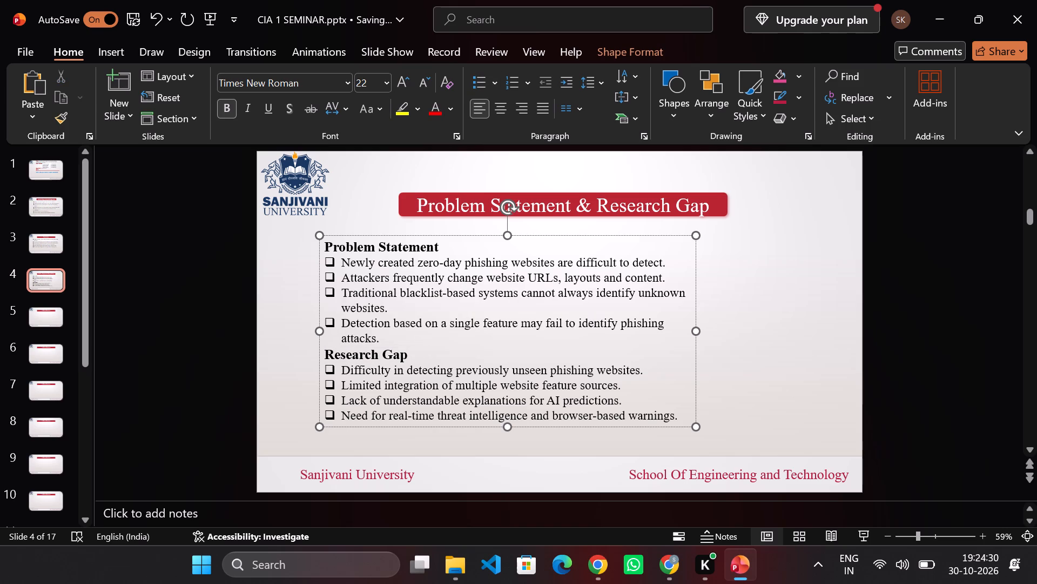
Set the line spacing of all of slide 4's body text to 1.5.
key(ctrl+a)
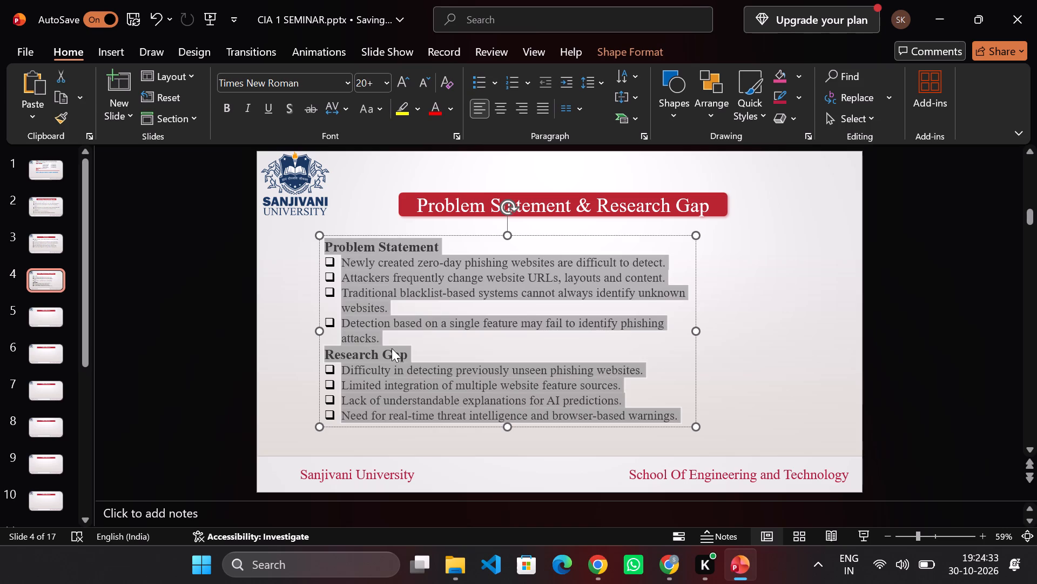
click(598, 79)
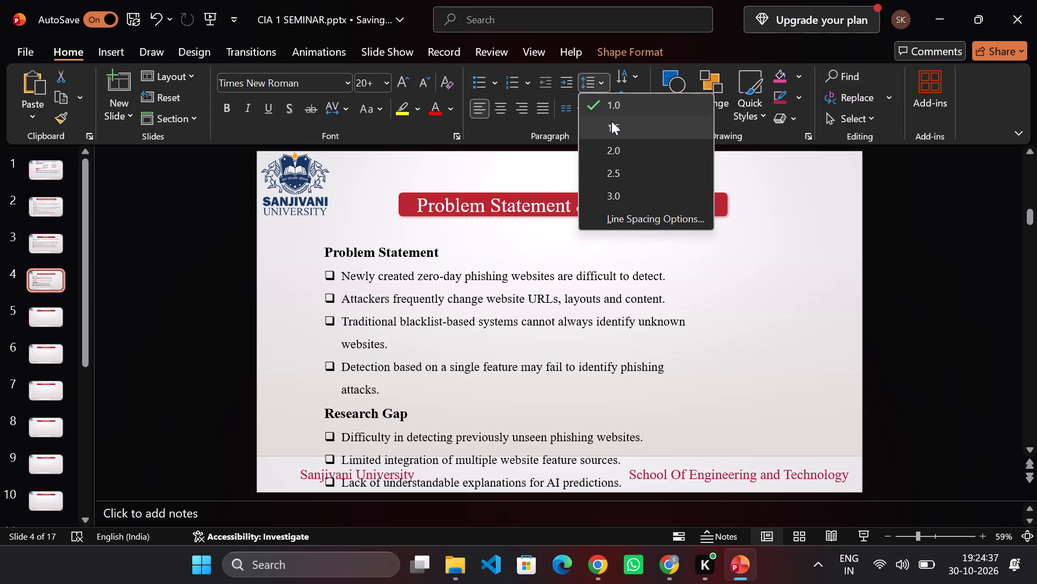
click(611, 121)
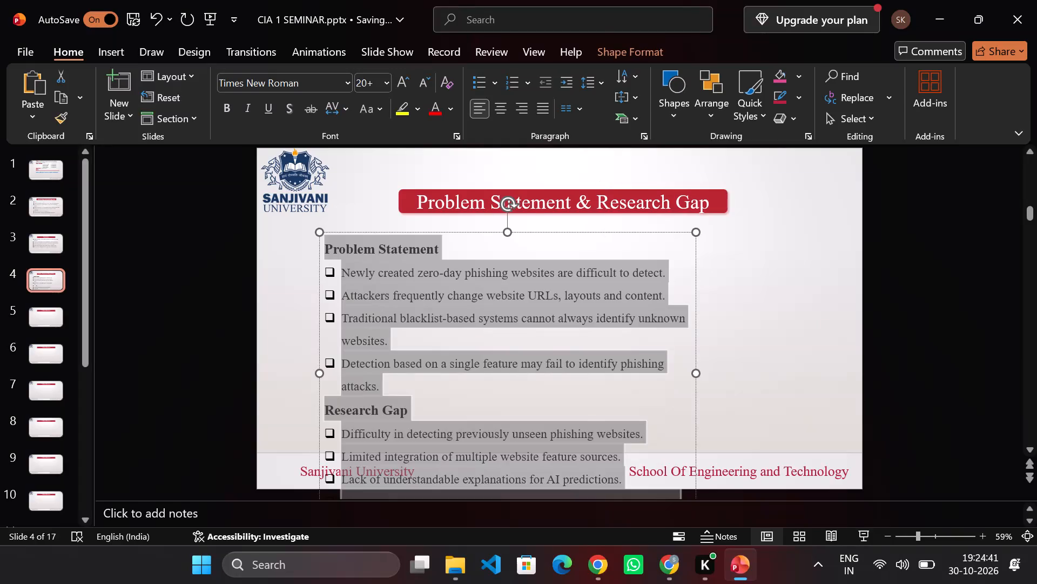
Move slide 4's body text box up to just below the title banner and widen it rightward so each bullet fits on one line.
drag(598, 234, 597, 213)
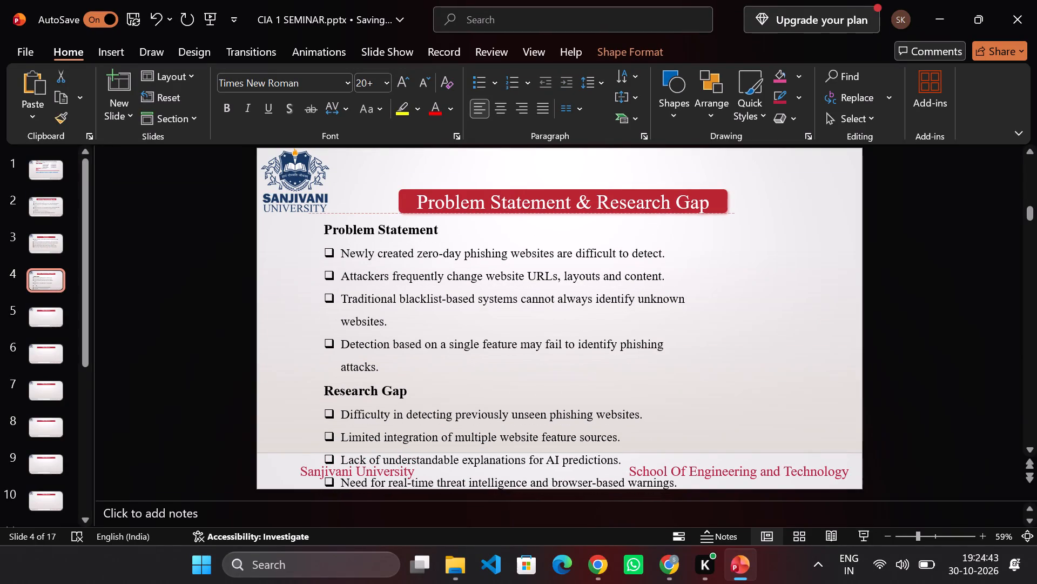
drag(597, 213, 598, 214)
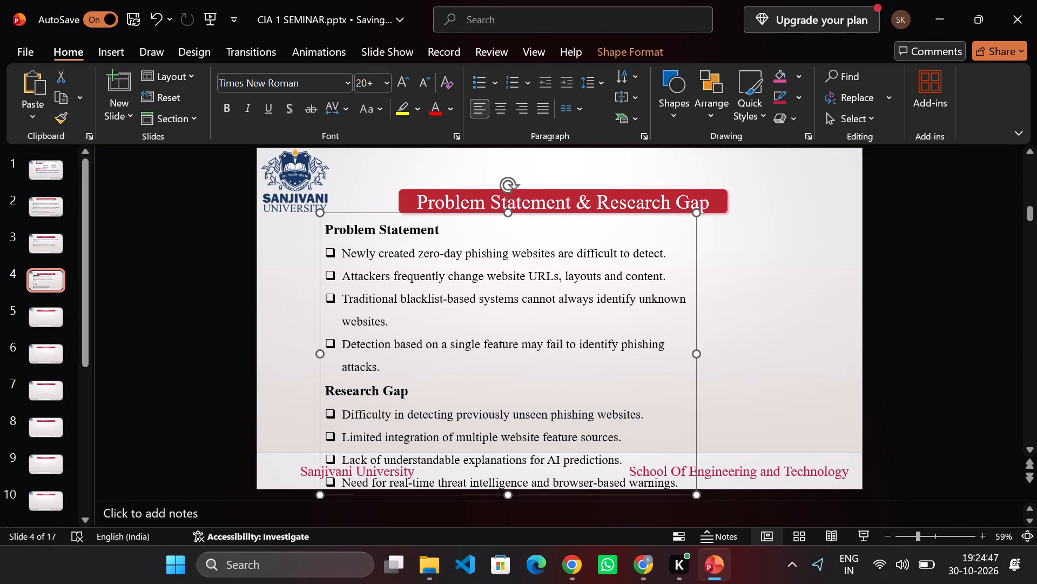
drag(697, 350, 752, 352)
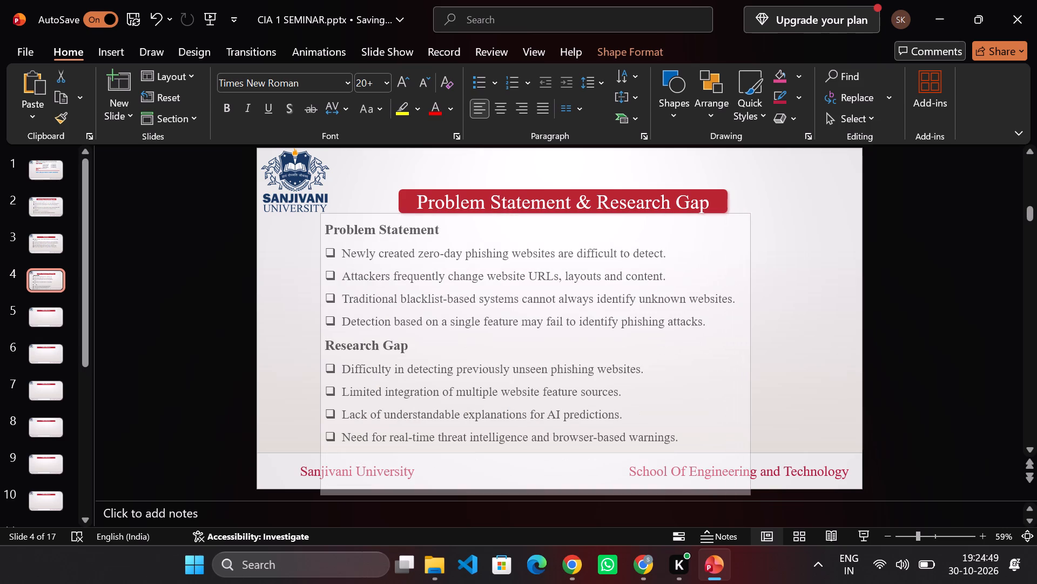
drag(752, 352, 764, 347)
click(906, 335)
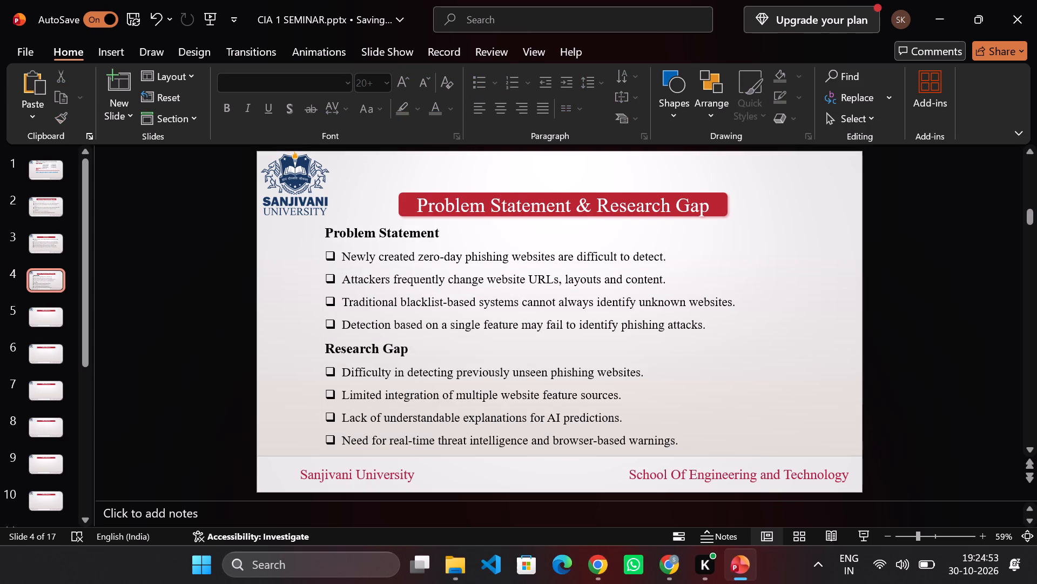
click(59, 324)
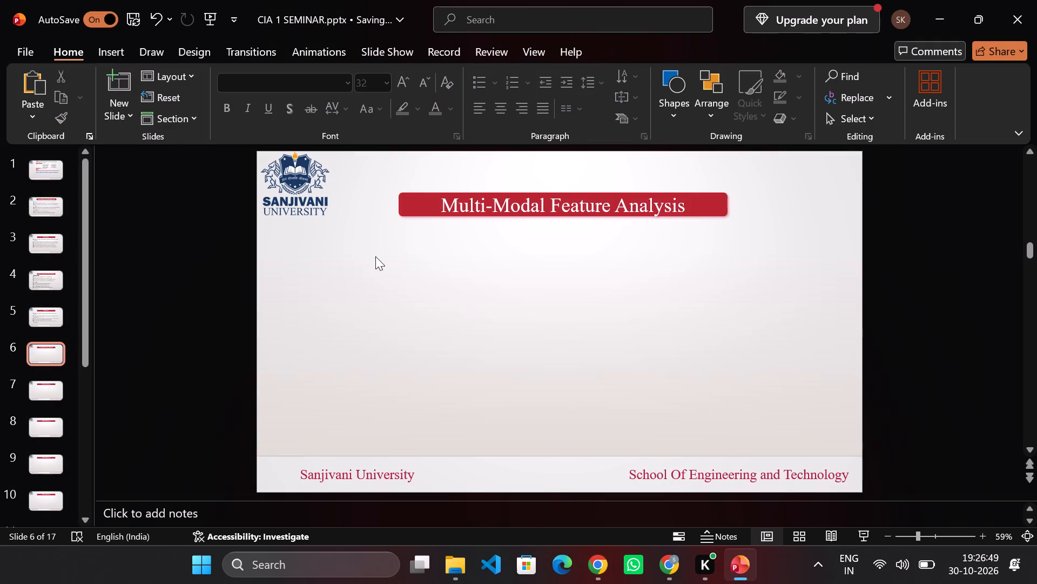
key(ctrl+v)
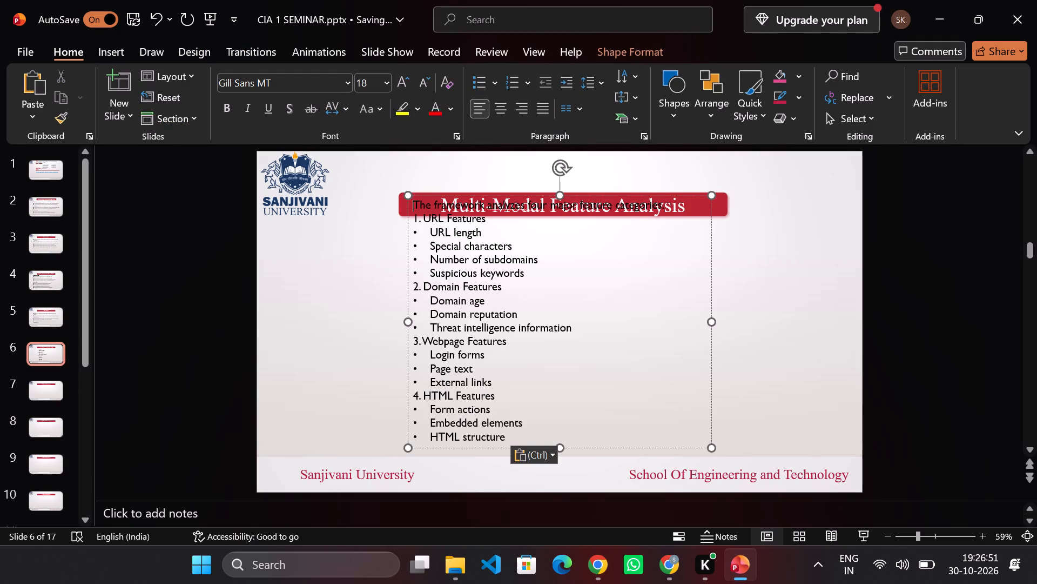
Format all of slide 6's pasted feature text in Times New Roman with hollow square bullets.
key(ctrl+a)
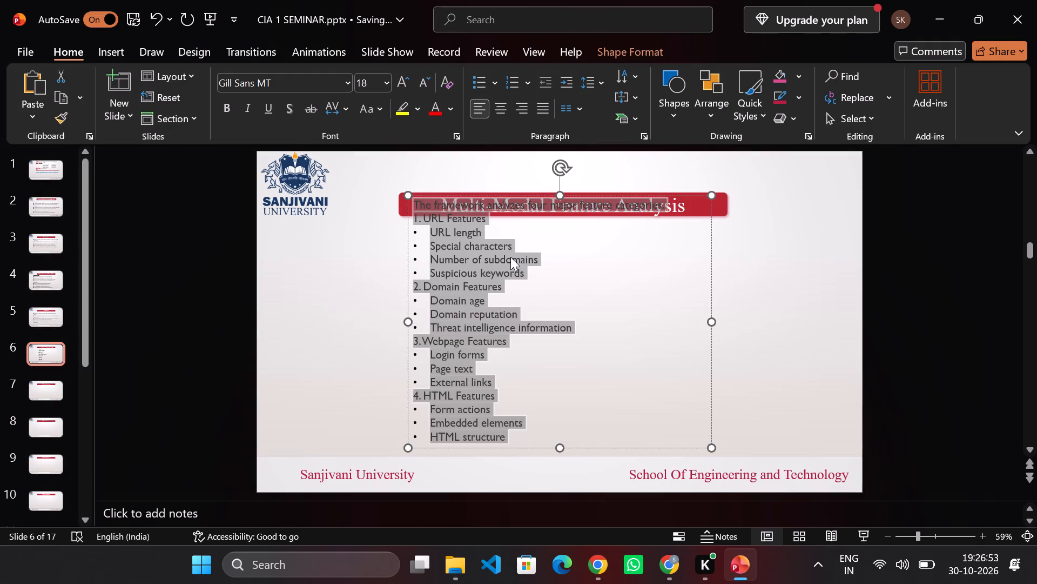
click(297, 82)
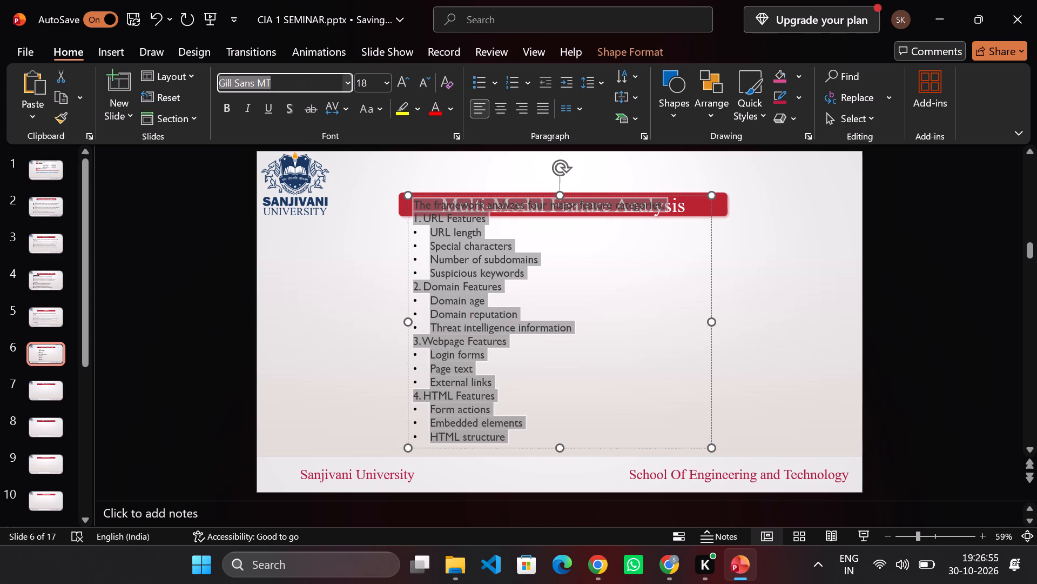
key(t)
key(Return)
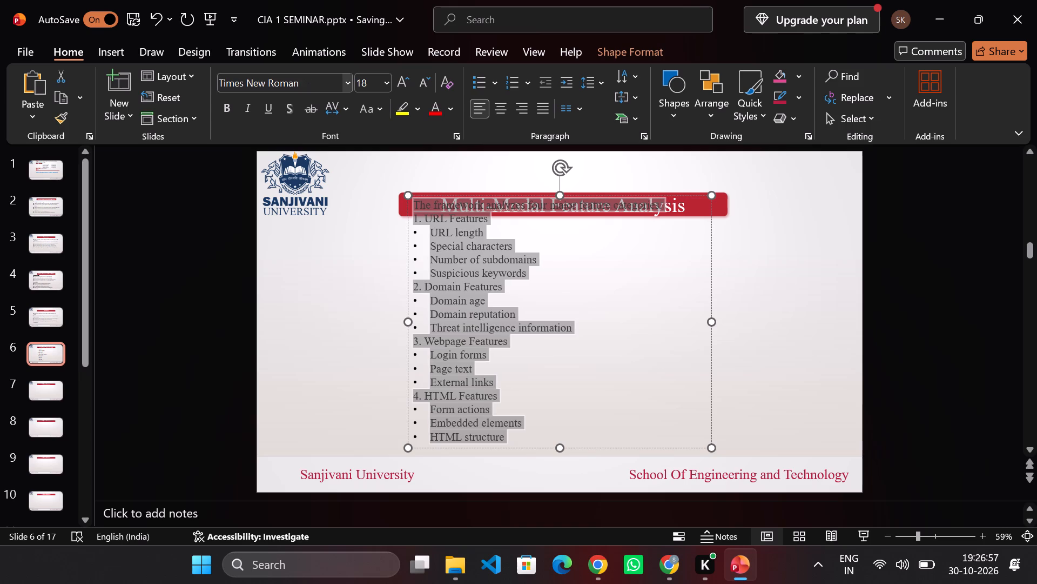
click(496, 83)
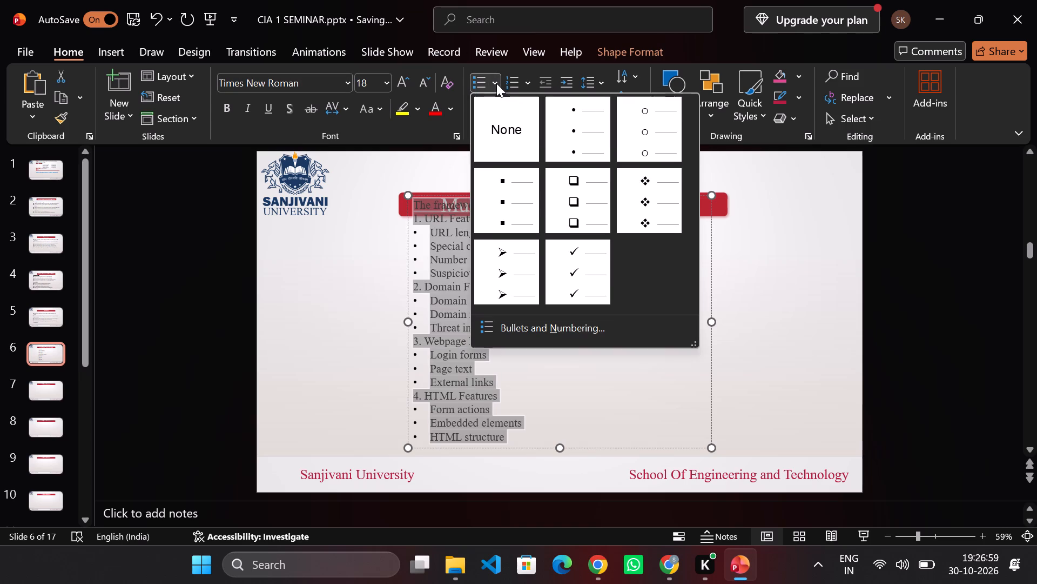
click(571, 184)
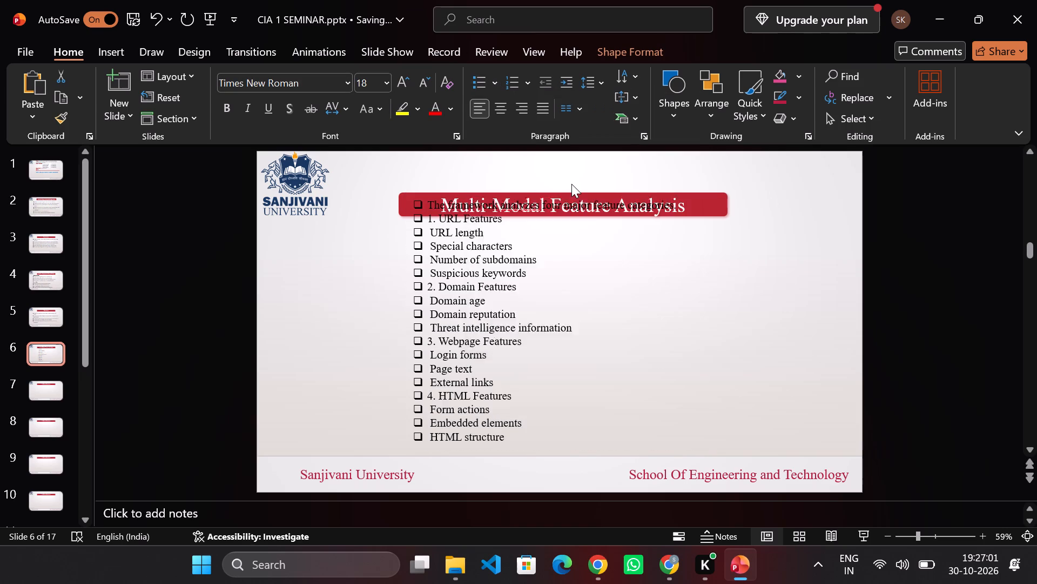
Move slide 6's feature text box down and left, so its text starts below the banner near the slide's left margin.
drag(412, 300, 378, 320)
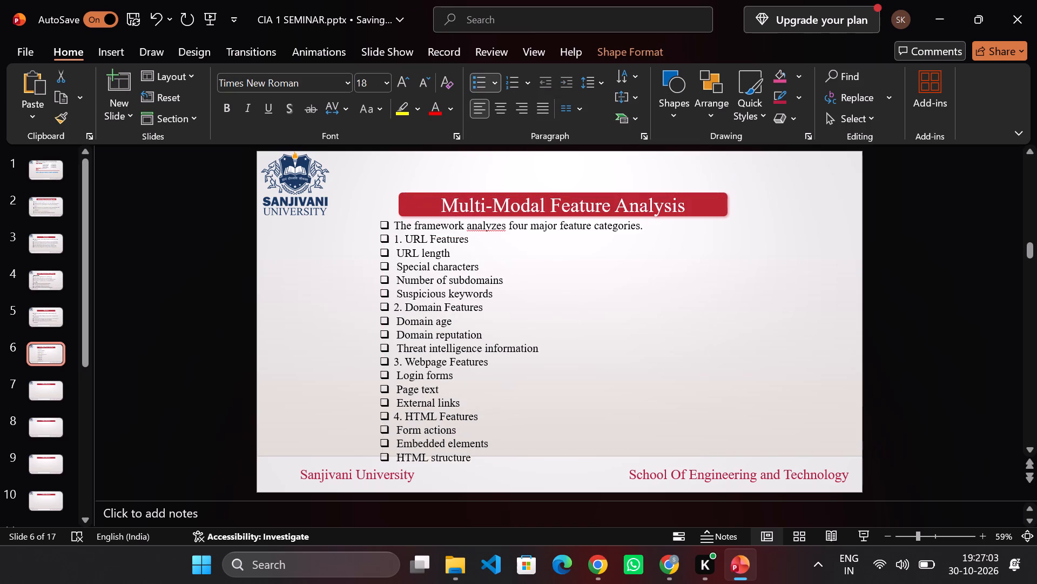
drag(378, 320, 330, 314)
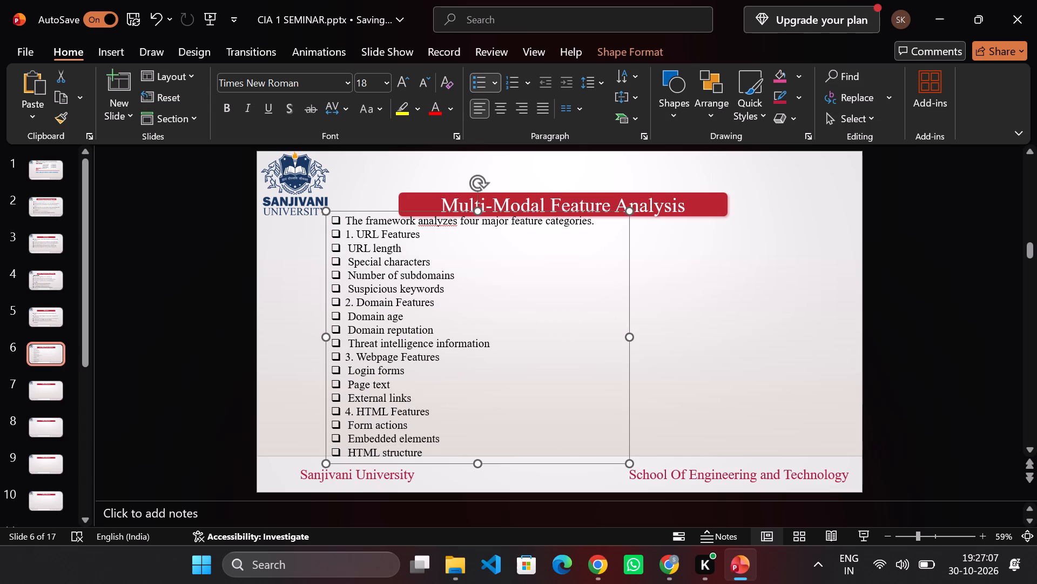
Remove the bullet from the "1. URL Features" heading on slide 6.
click(344, 234)
key(BackSpace)
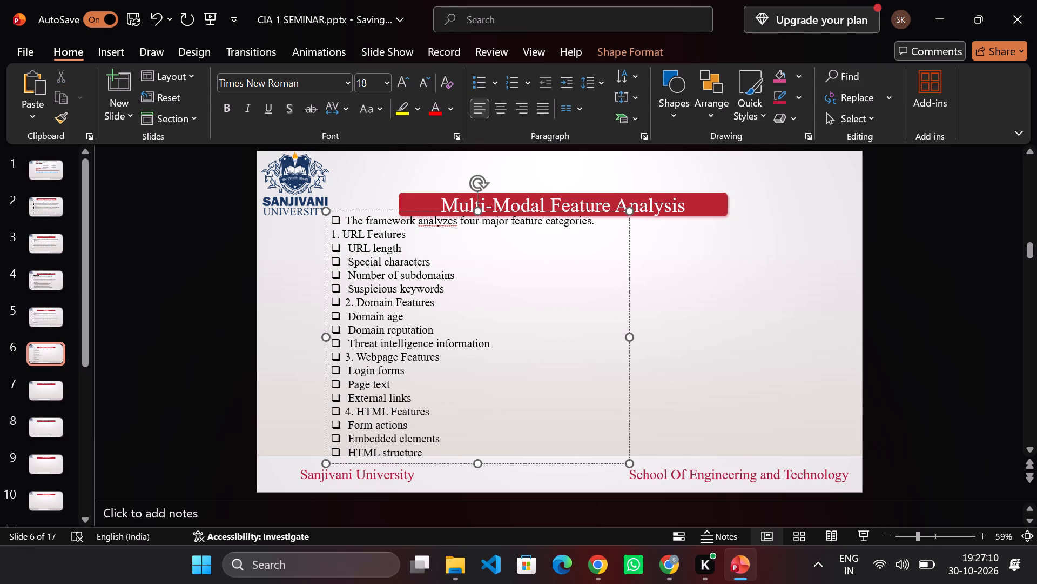
Remove the bullets from the "2. Domain Features", "3. Webpage Features" and "4. HTML Features" headings on slide 6.
click(346, 300)
key(BackSpace)
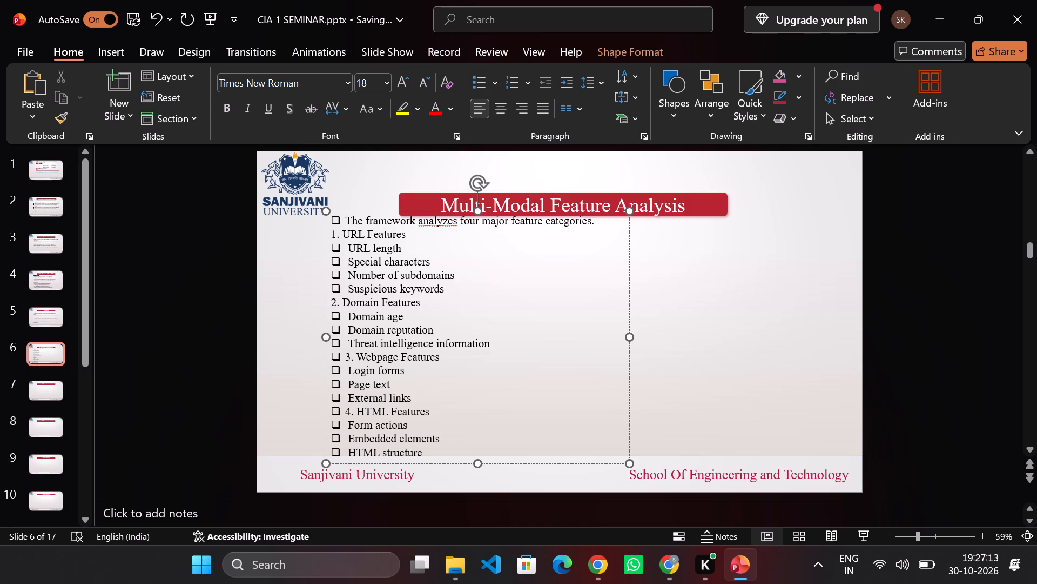
click(342, 356)
key(BackSpace)
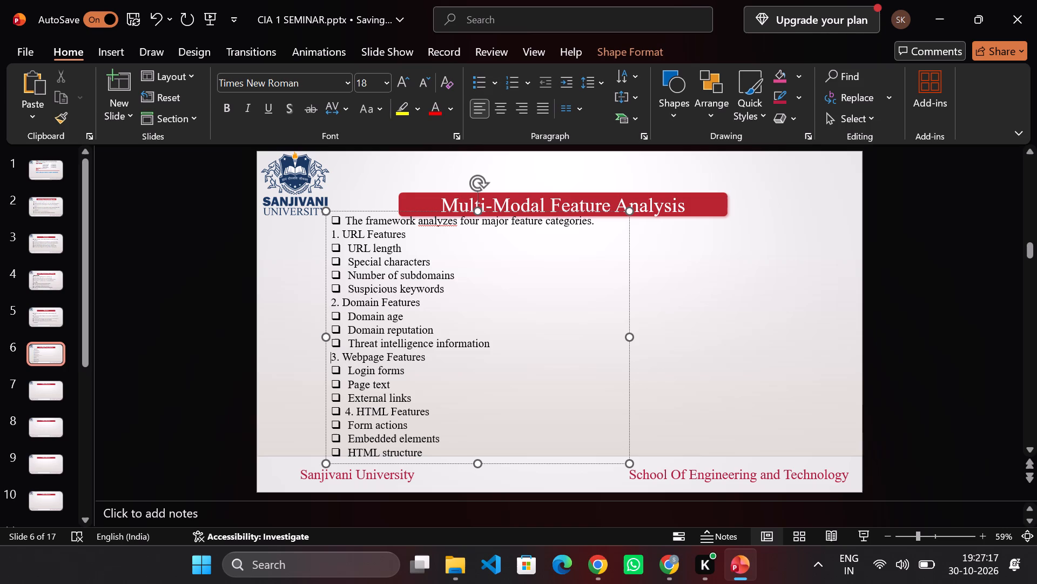
click(343, 410)
key(BackSpace)
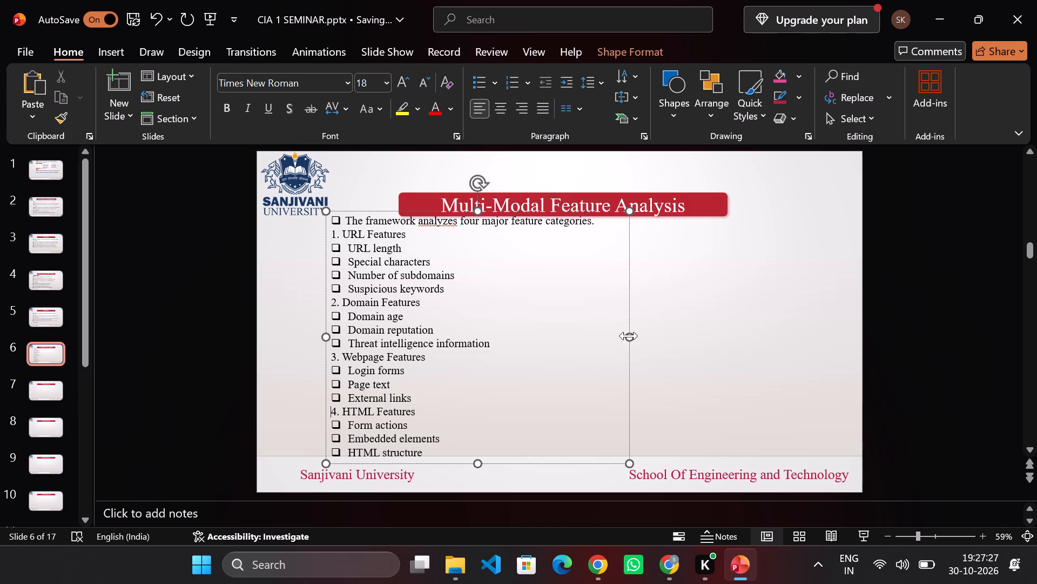
Widen slide 6's feature text box to the right and lay out its text in two columns.
drag(629, 336, 716, 338)
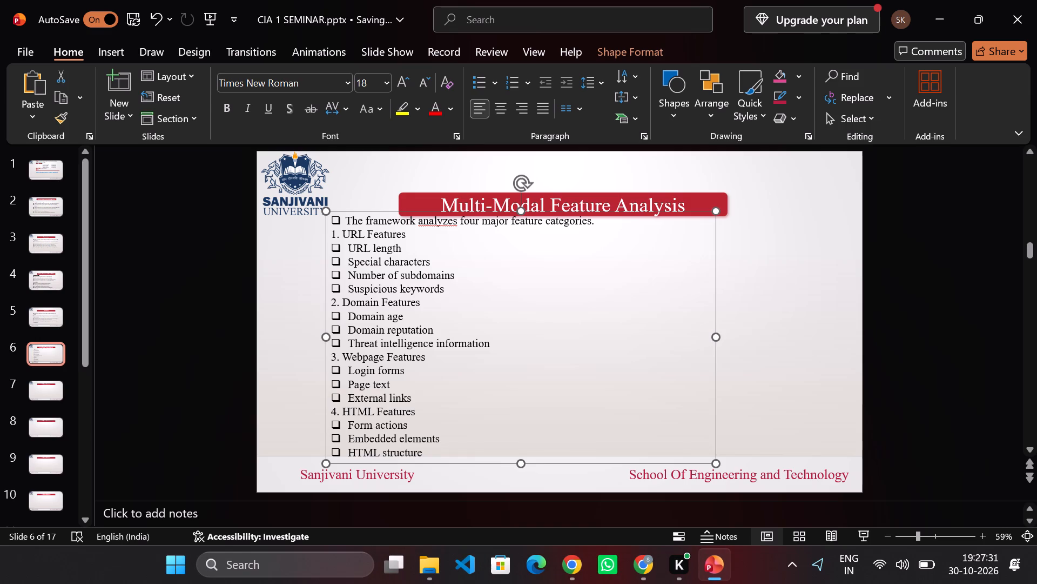
drag(444, 291, 353, 243)
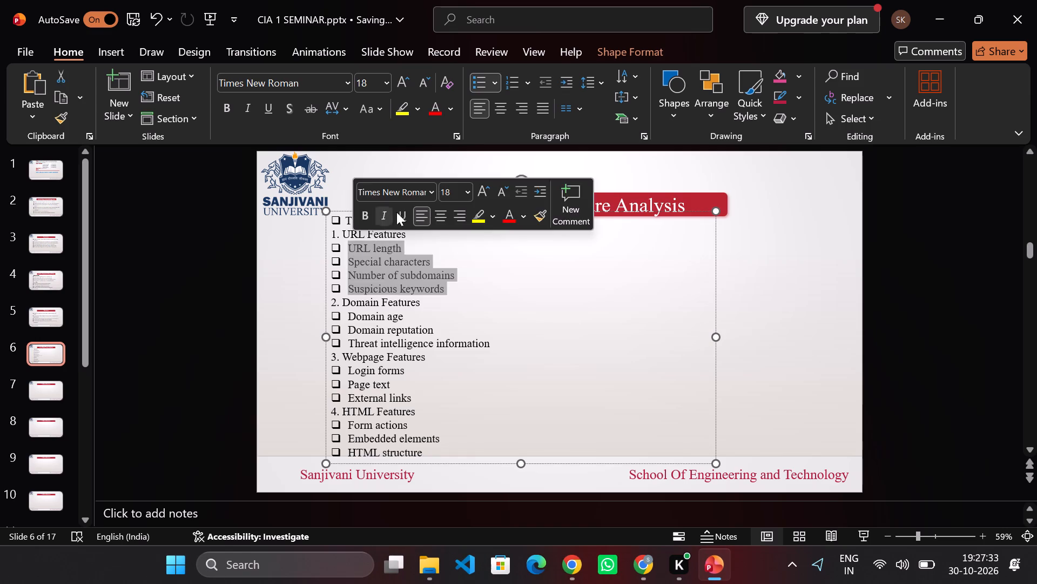
click(576, 101)
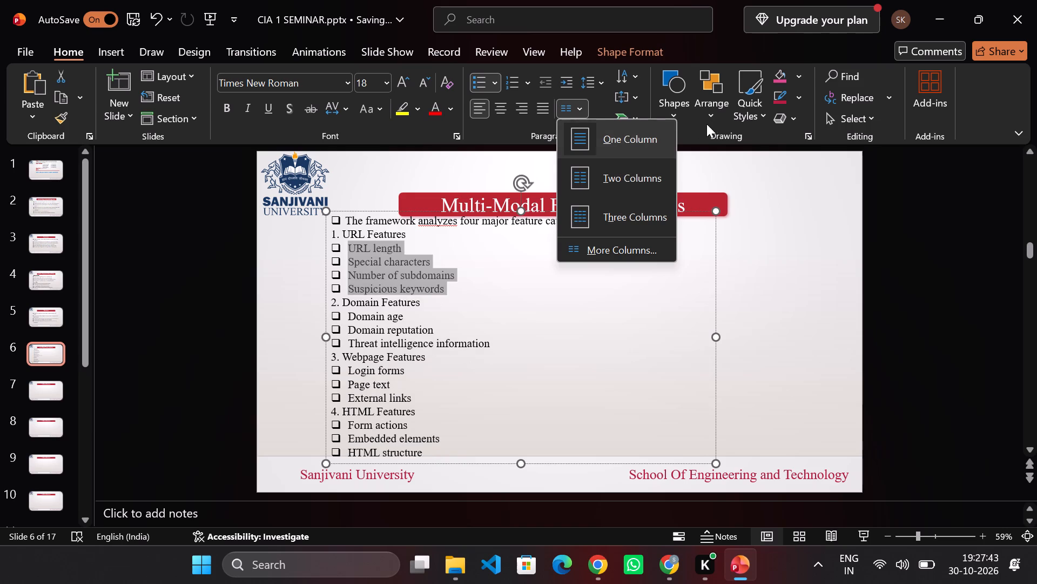
click(897, 194)
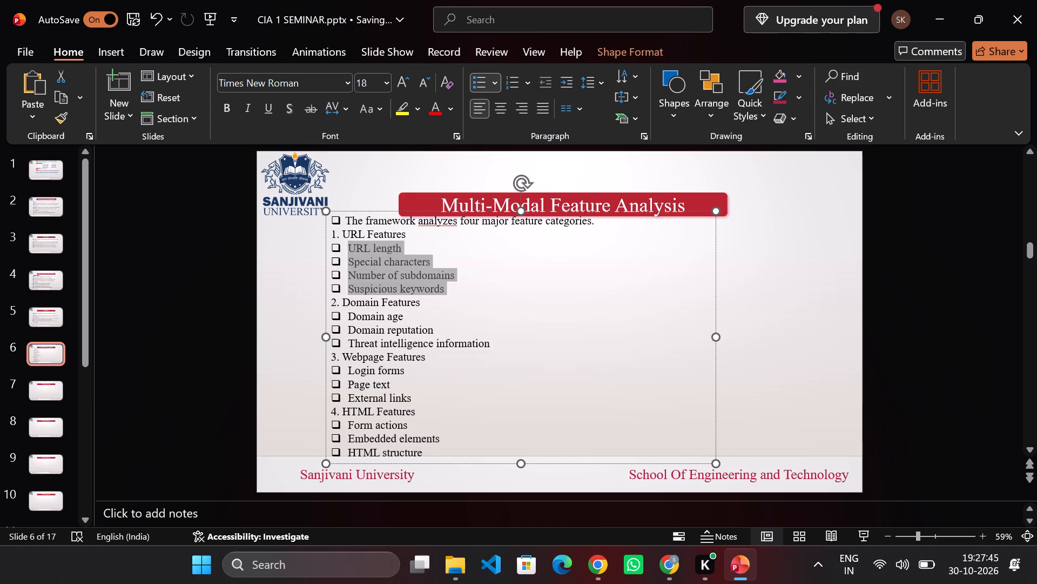
click(460, 262)
key(ctrl+a)
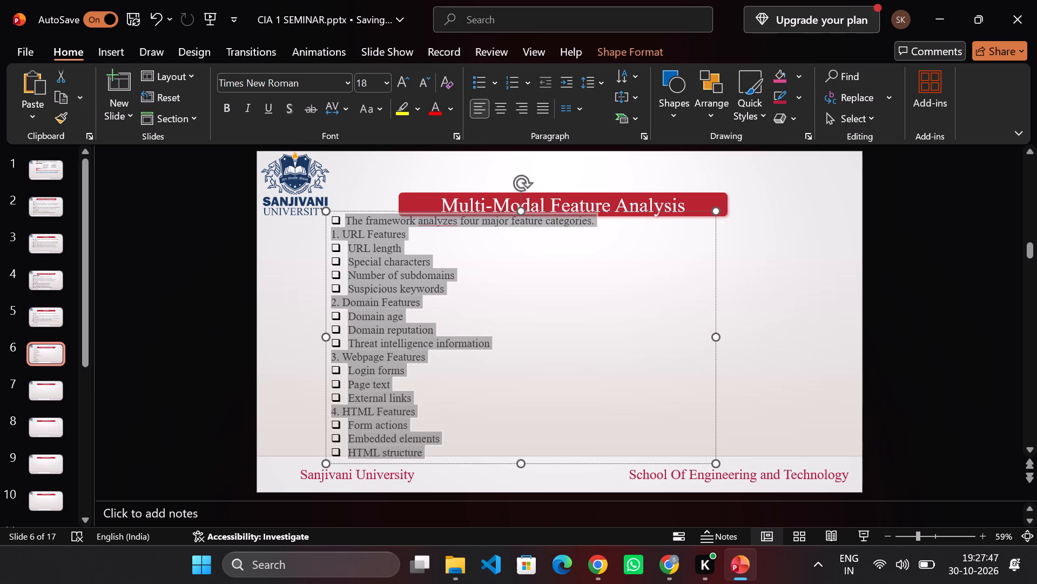
click(576, 102)
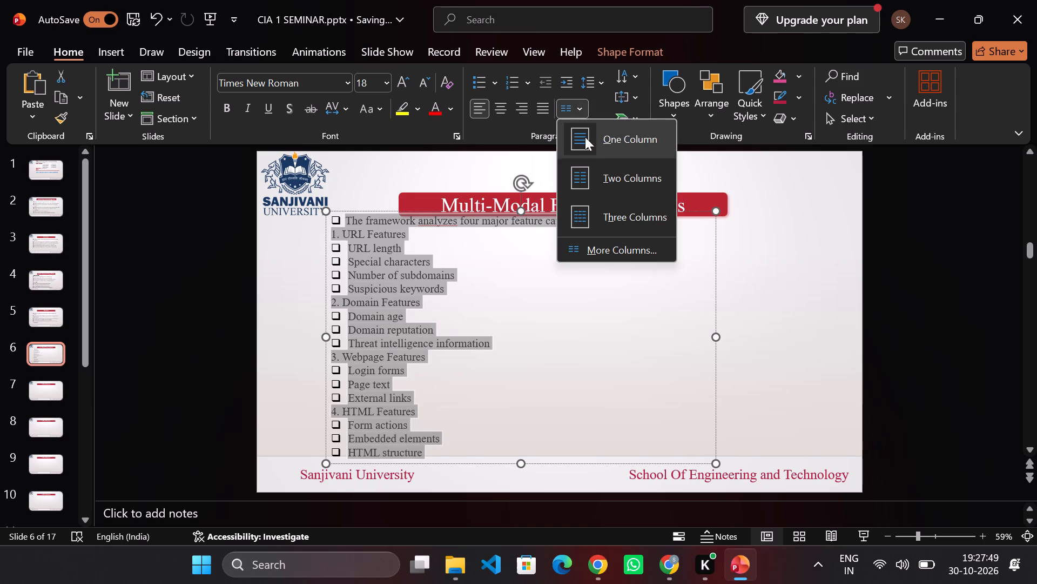
click(611, 168)
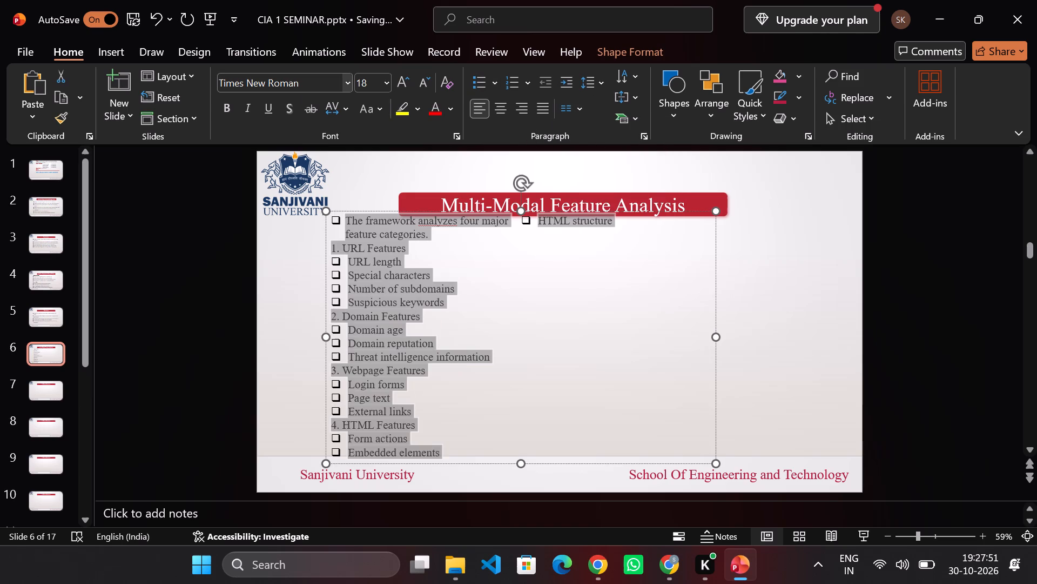
Set the line spacing of all of slide 6's feature text to 1.5.
click(578, 102)
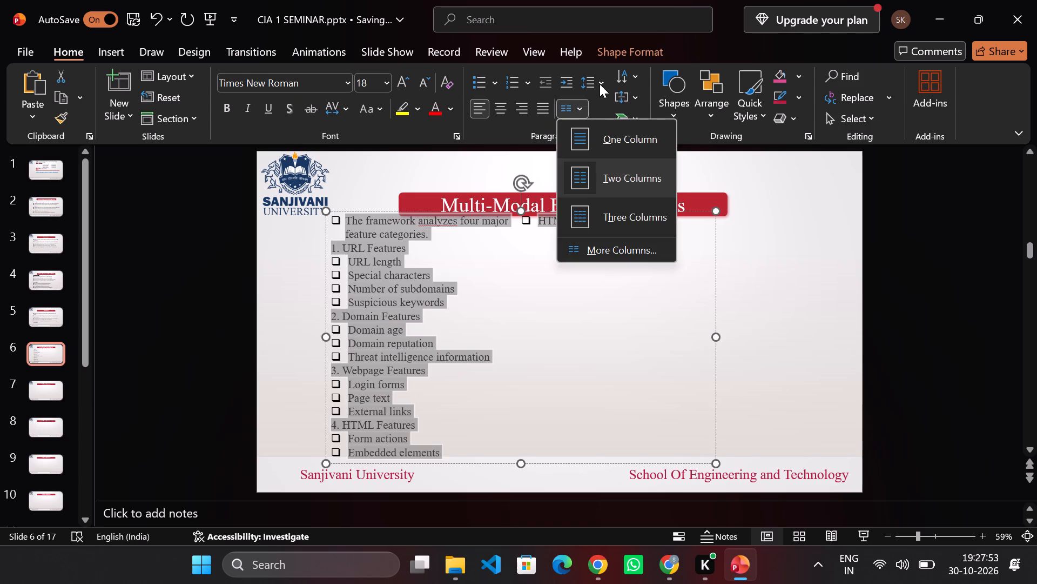
click(603, 78)
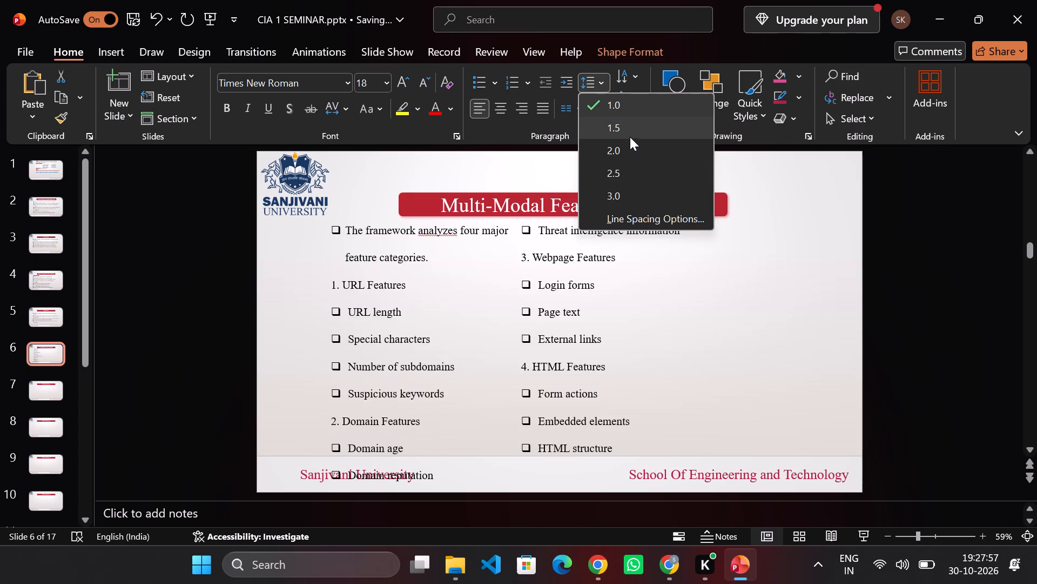
click(630, 132)
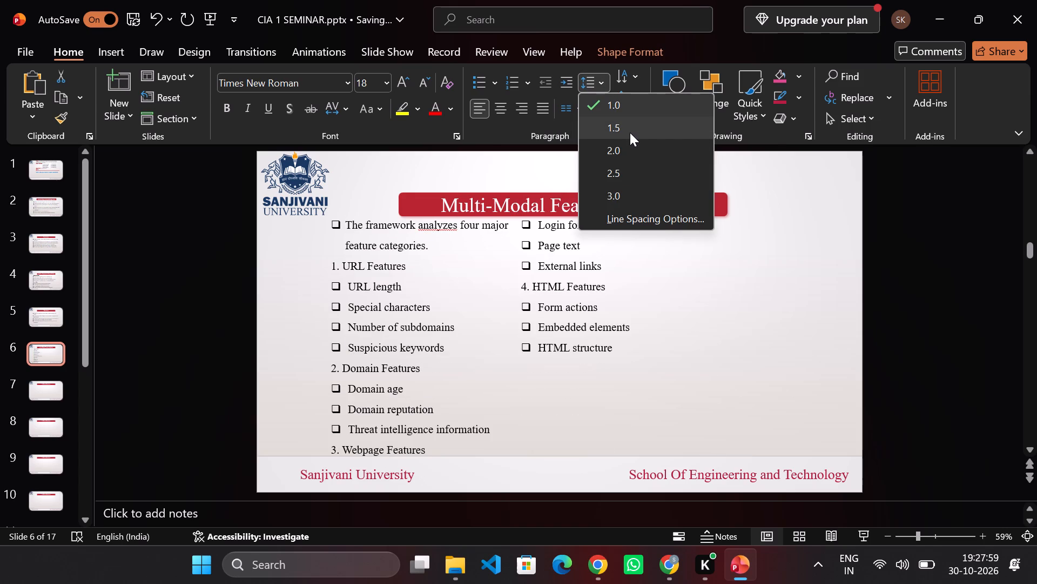
Insert a line break before "3. Webpage Features" so that the heading starts the second column.
click(331, 449)
key(Return)
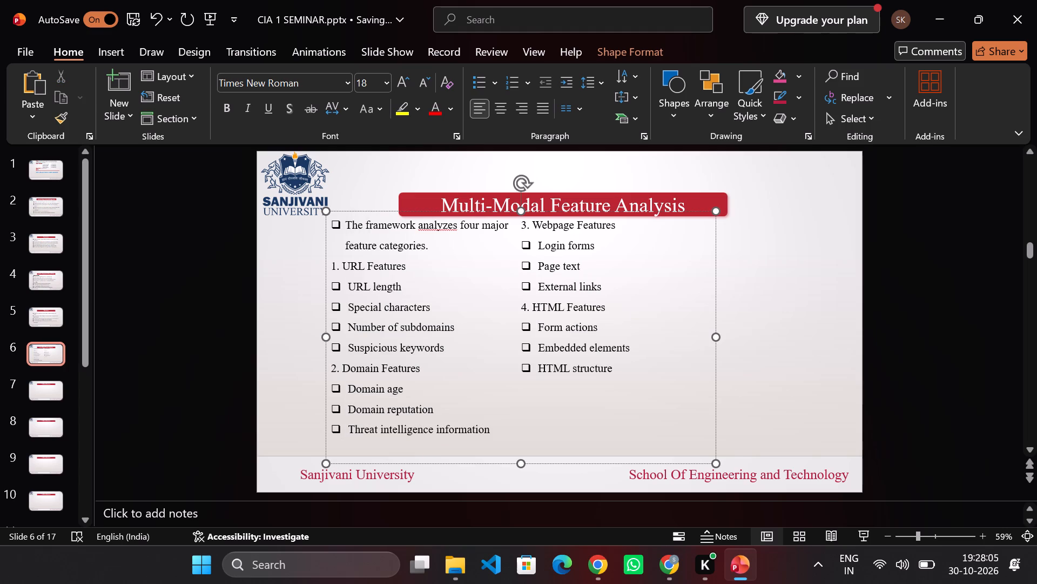
Remove the bullet from slide 6's intro sentence and break the line after "four major".
click(345, 223)
key(BackSpace)
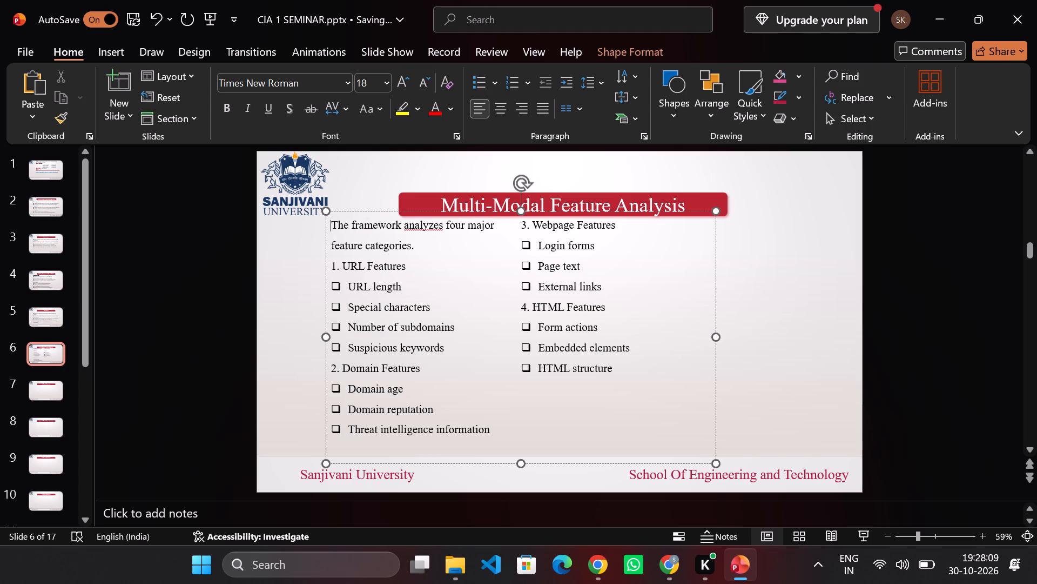
click(513, 224)
key(Return)
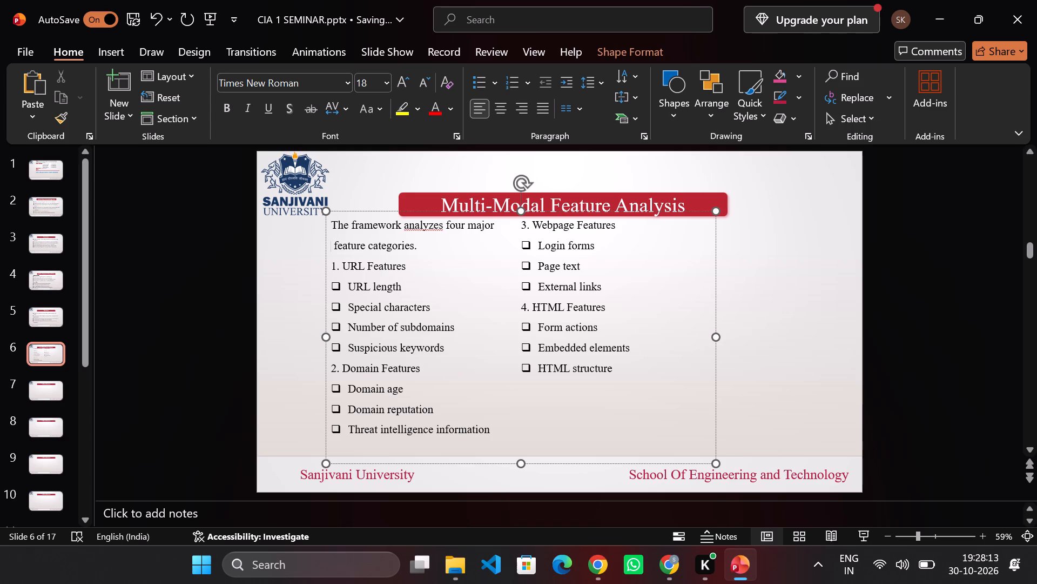
Insert two blank lines above "3. Webpage Features" to align it with the "1. URL Features" heading.
click(621, 221)
click(523, 223)
key(Return)
key(Return)
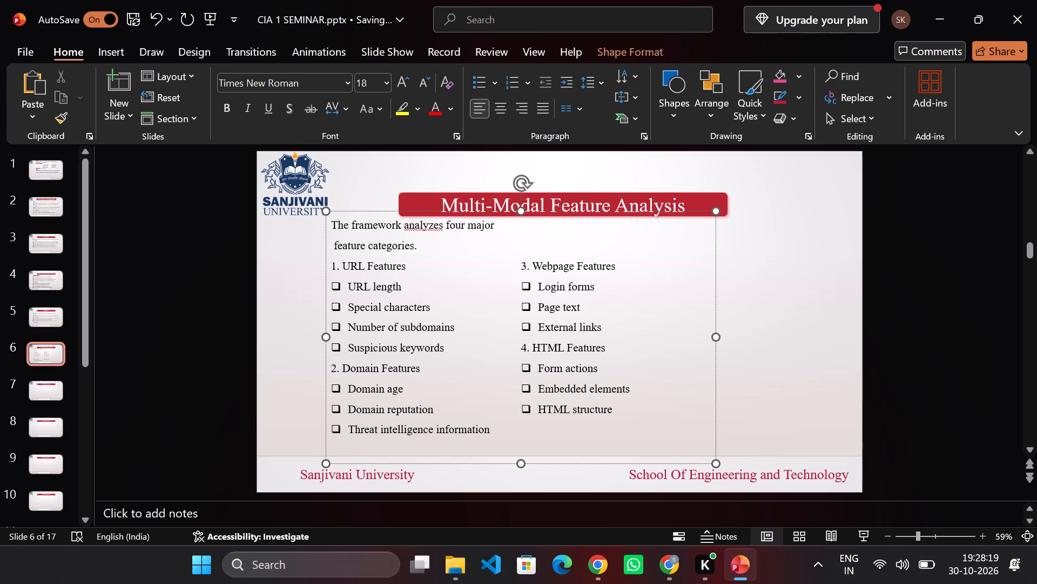
click(518, 342)
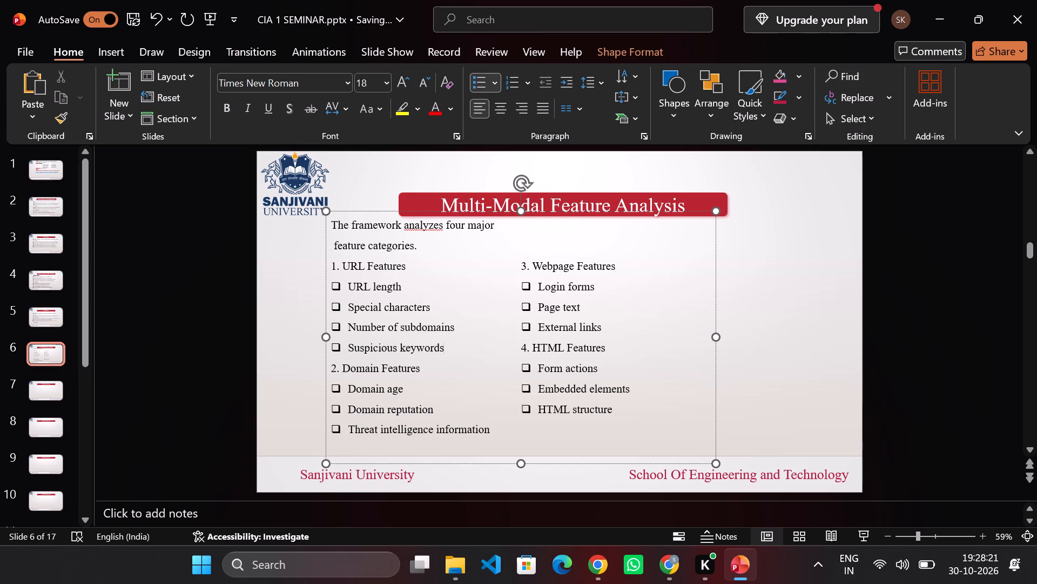
Make the "1. URL Features" and "2. Domain Features" headings bold in the first column.
click(433, 254)
click(415, 263)
drag(415, 263, 363, 263)
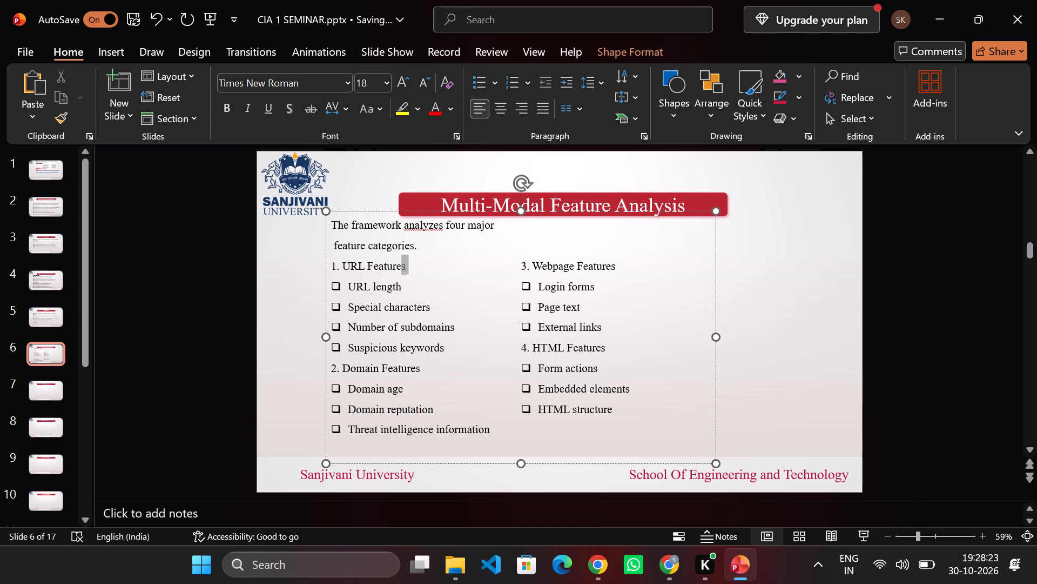
drag(363, 263, 329, 263)
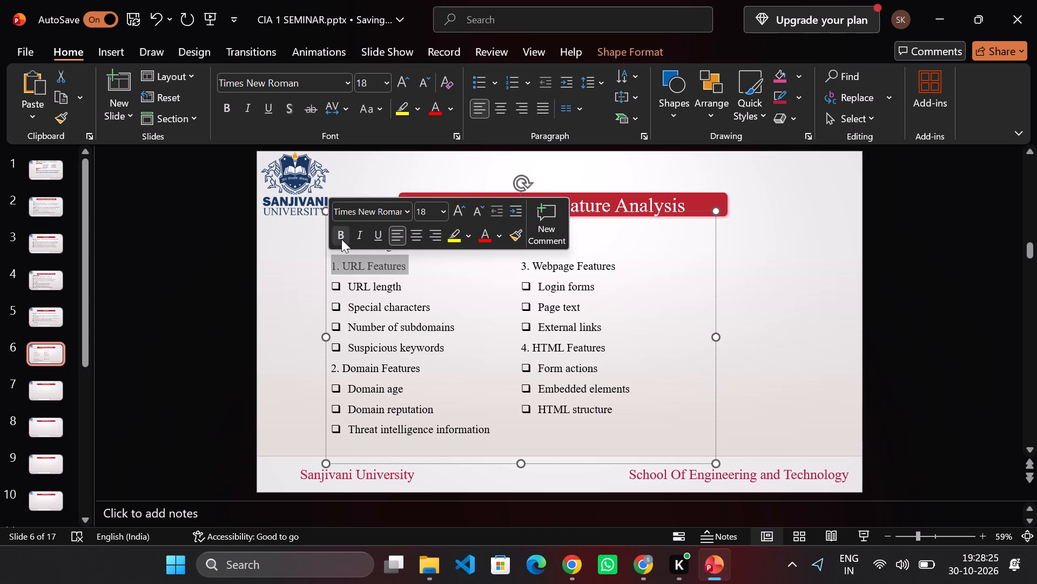
click(341, 239)
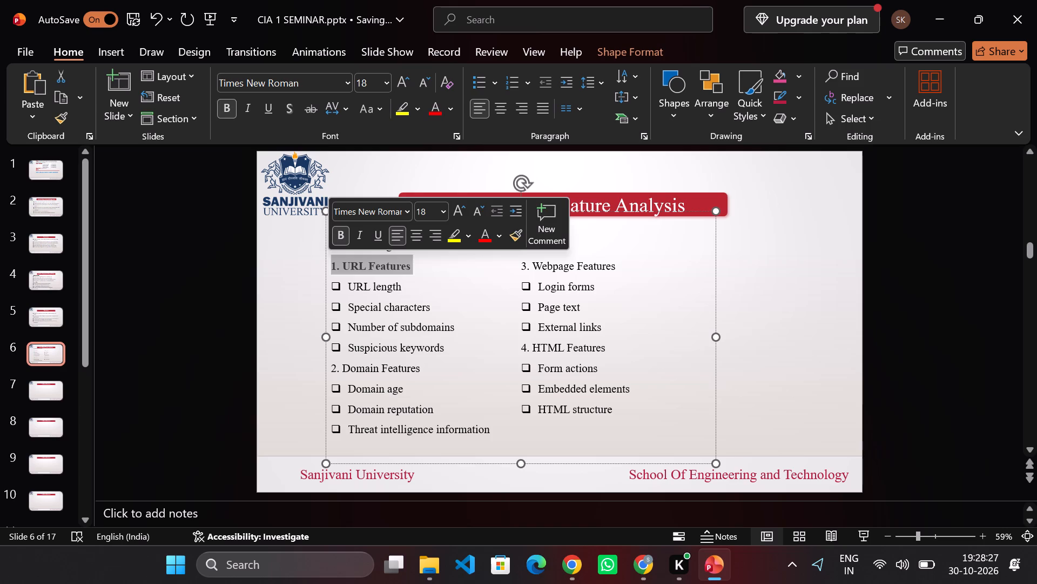
drag(426, 368, 333, 366)
click(344, 336)
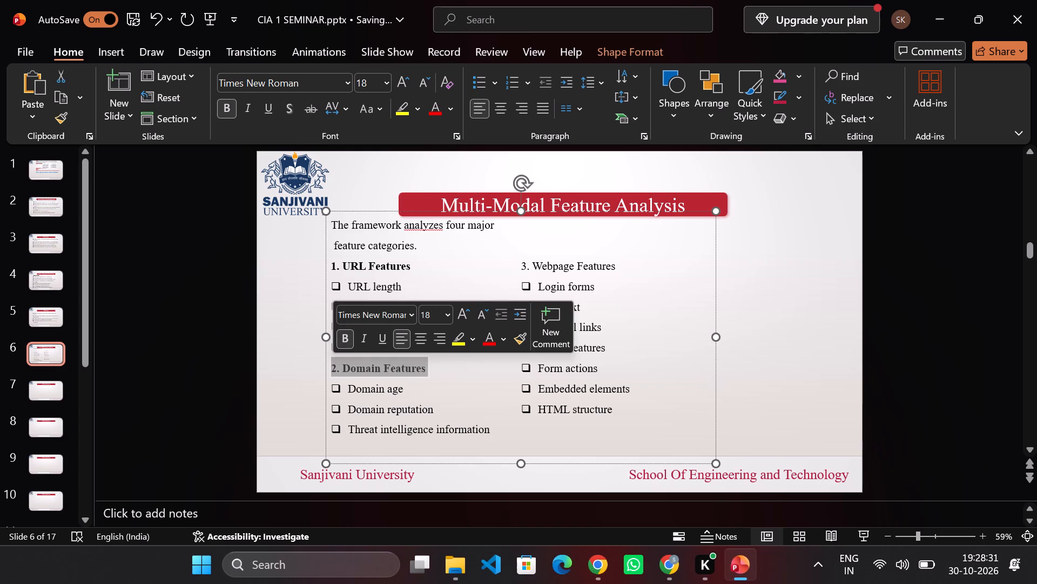
Make the "3. Webpage Features" and "4. HTML Features" headings bold in the second column.
drag(623, 264, 516, 263)
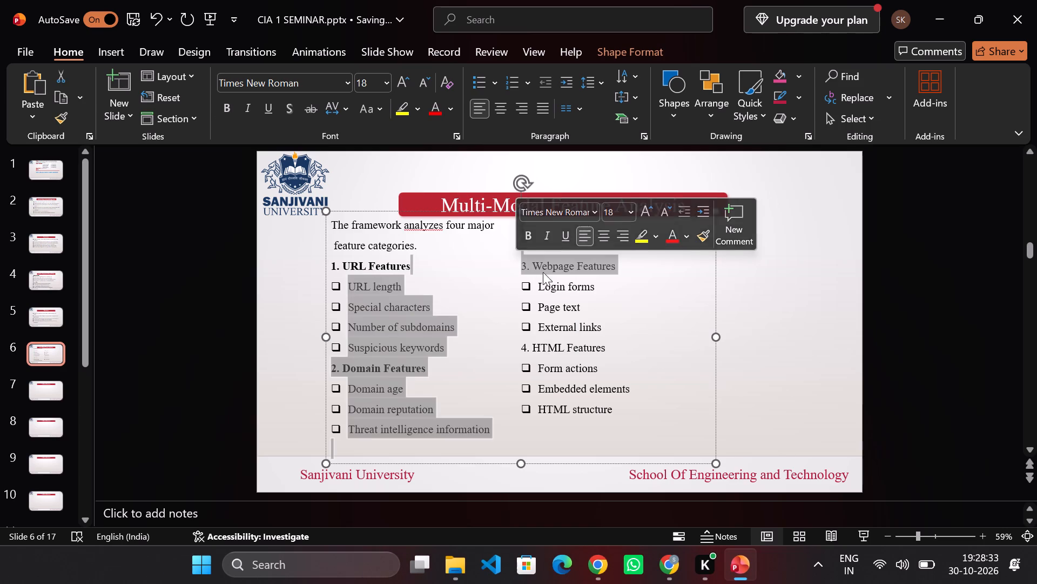
click(594, 286)
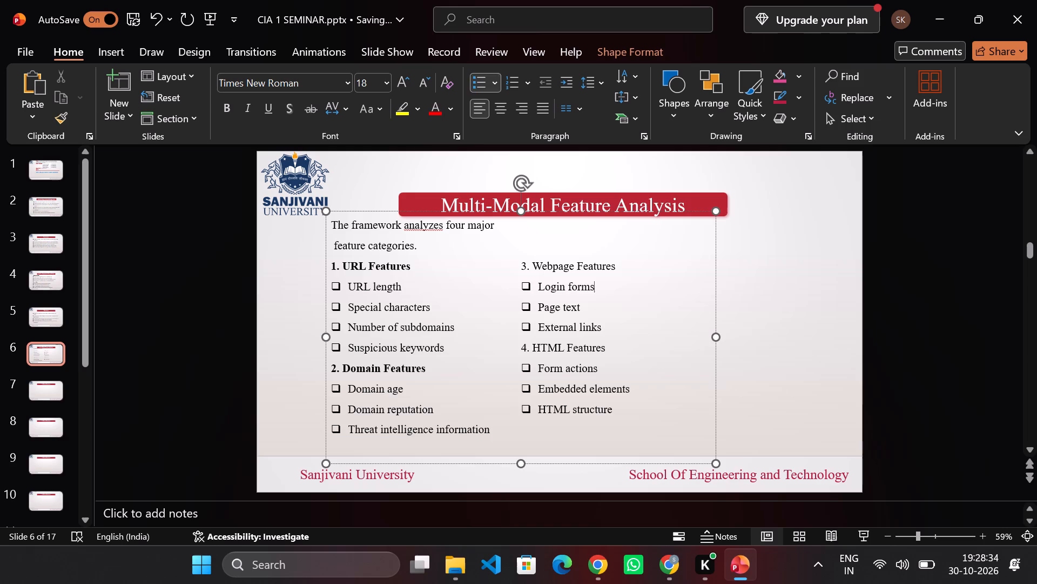
double_click(577, 269)
triple_click(568, 268)
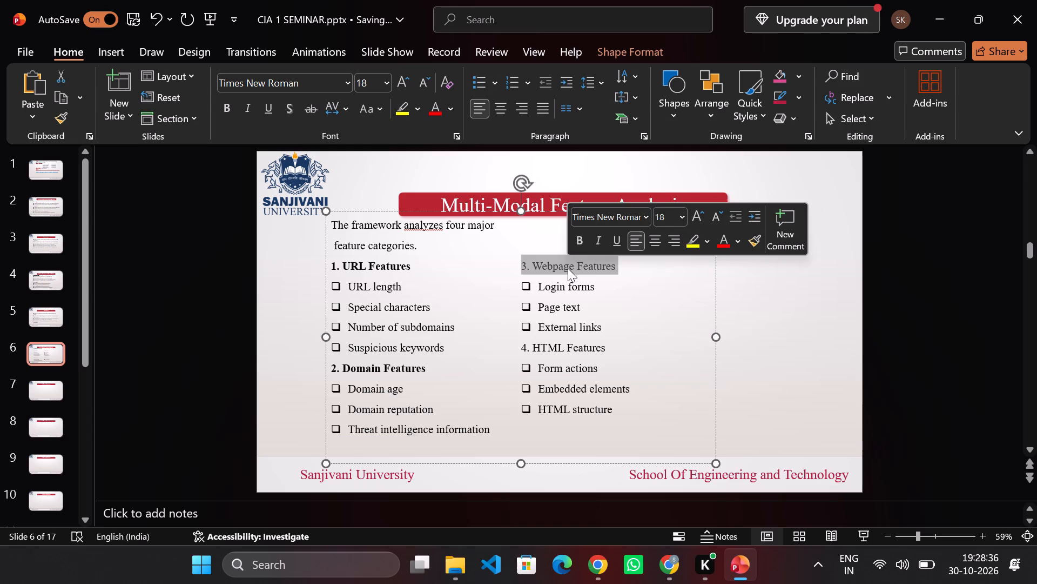
click(579, 237)
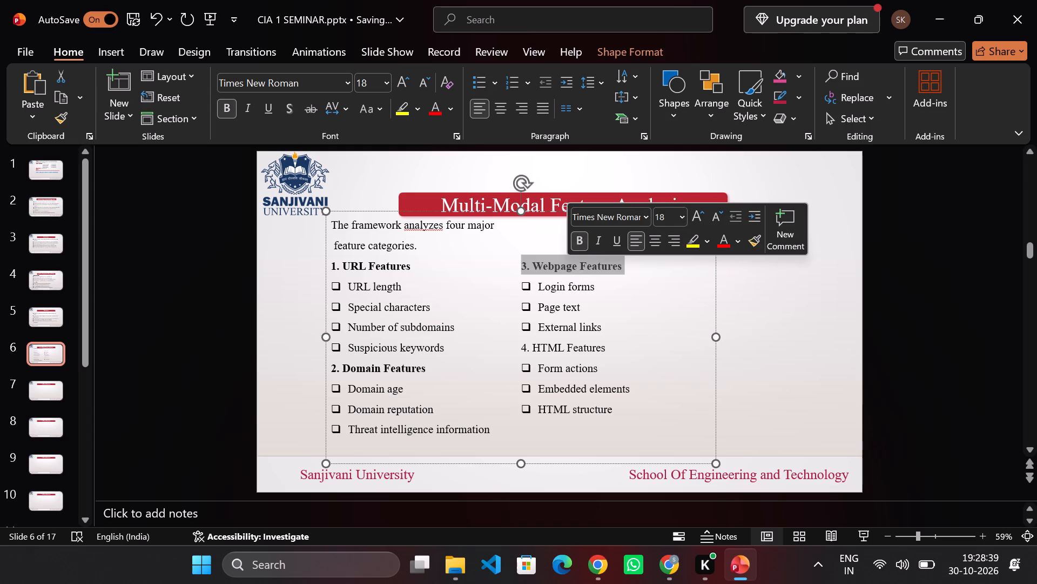
triple_click(551, 348)
click(551, 348)
double_click(551, 348)
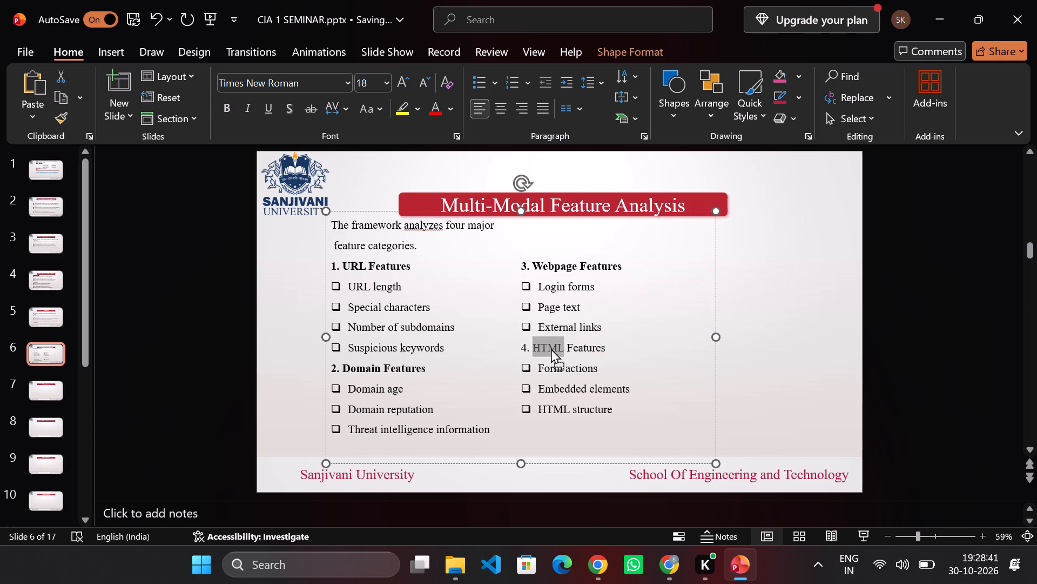
double_click(551, 348)
double_click(551, 348)
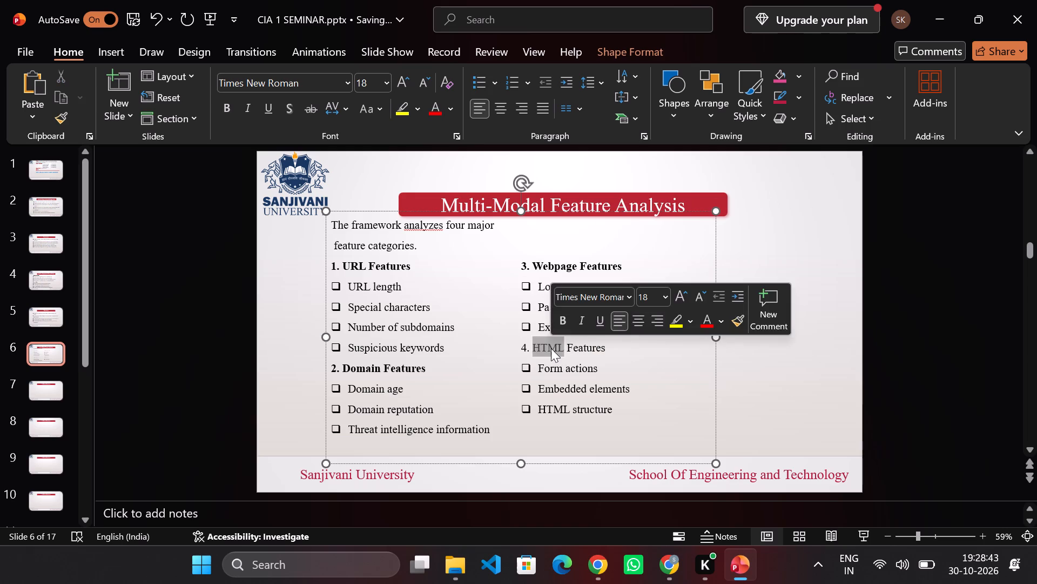
double_click(551, 348)
triple_click(575, 347)
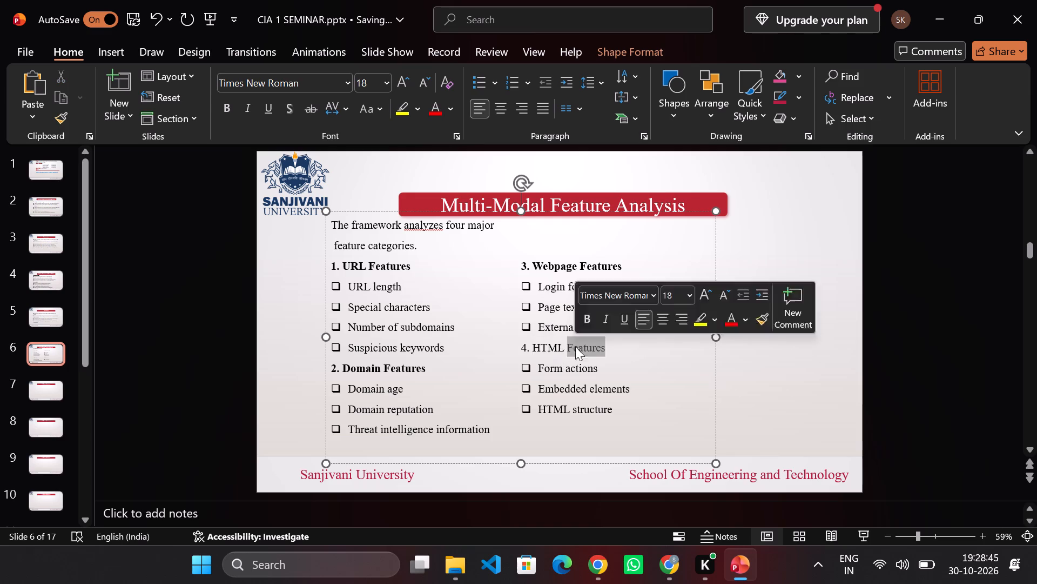
click(585, 322)
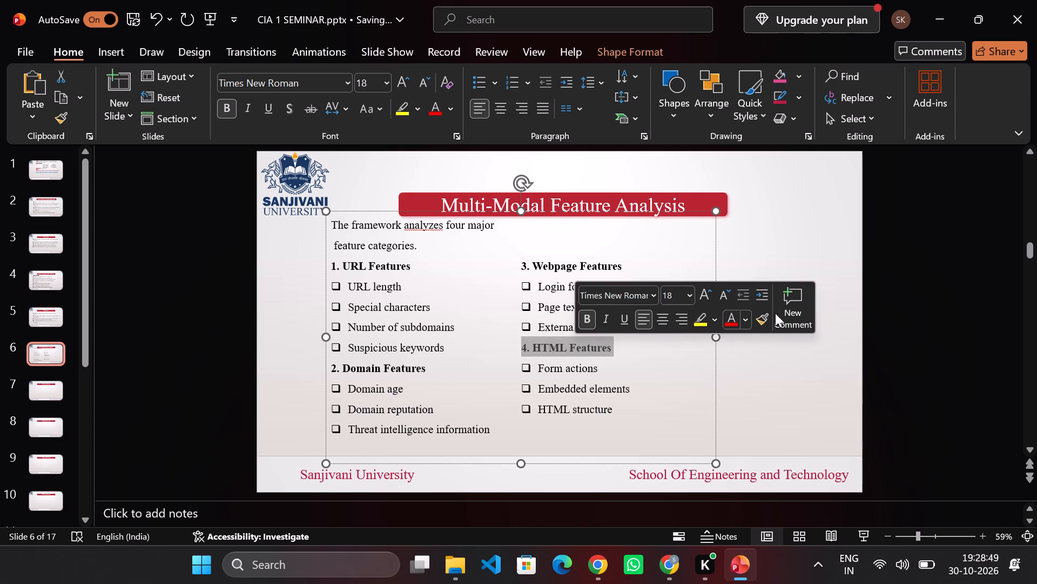
Move slide 6's two-column text box slightly down so its text sits clear of the title banner.
click(913, 295)
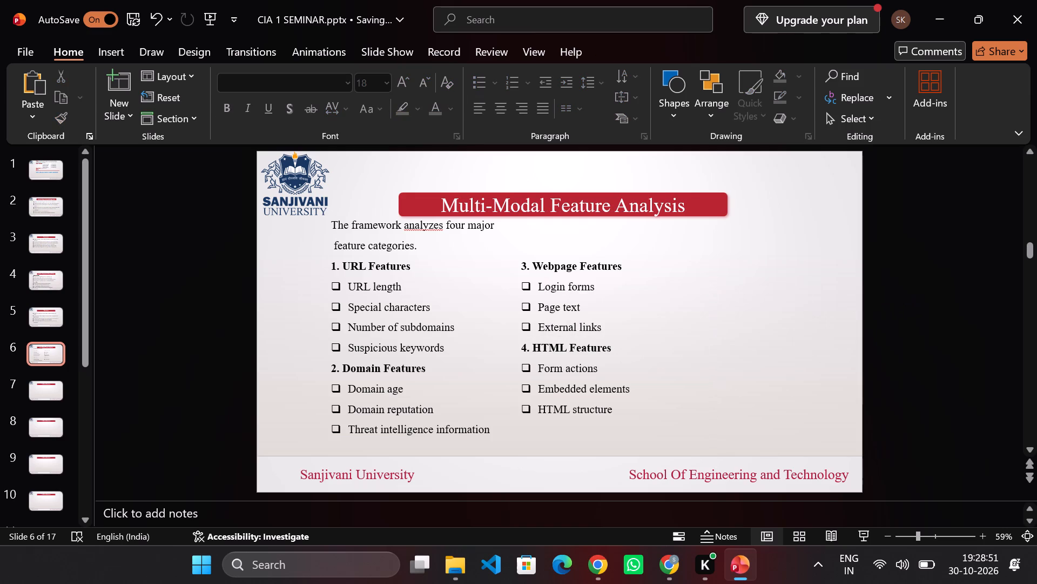
click(366, 334)
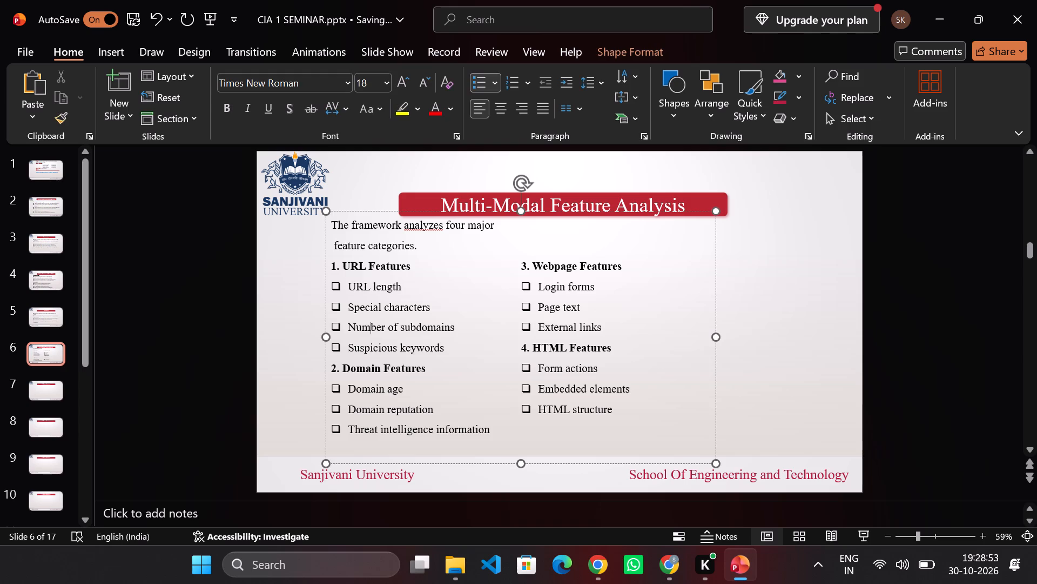
click(43, 391)
click(37, 357)
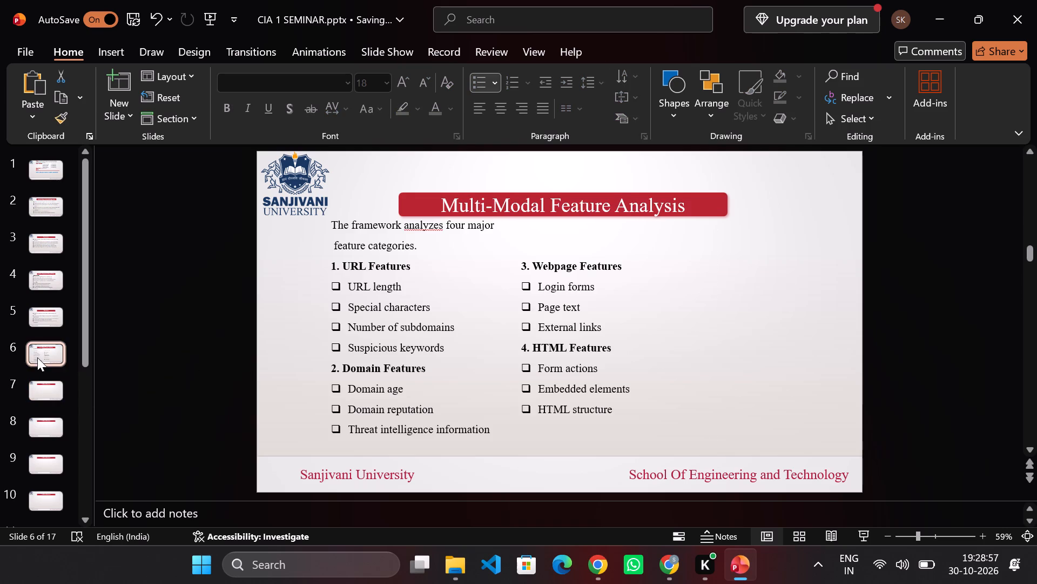
click(441, 376)
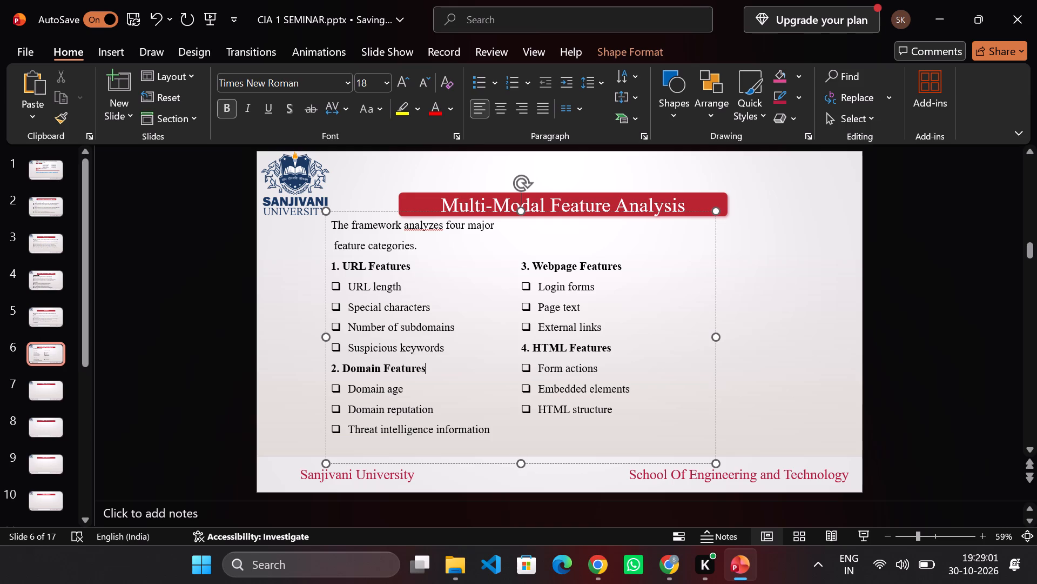
drag(504, 464, 501, 469)
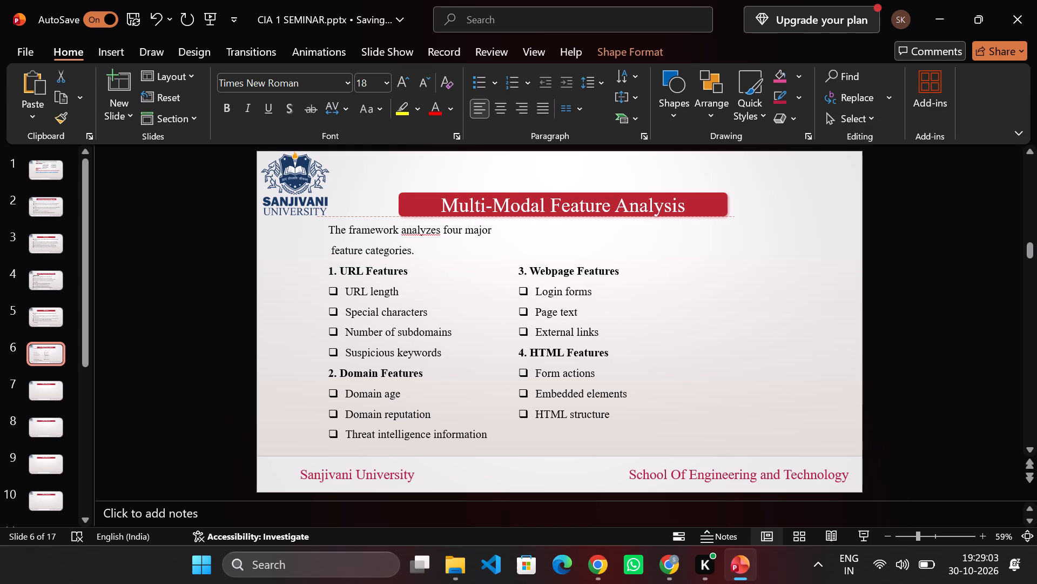
drag(501, 469, 502, 472)
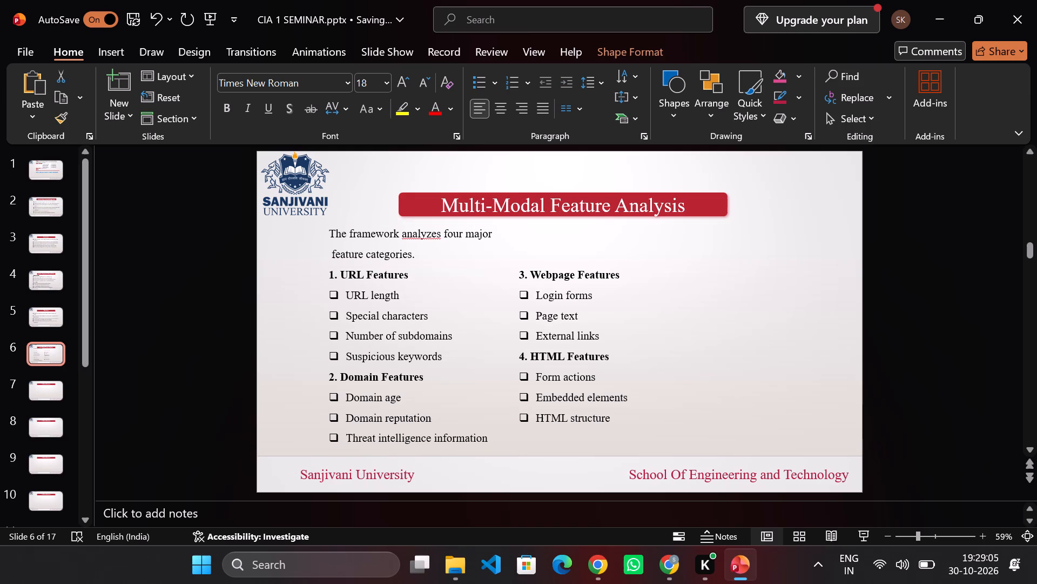
drag(502, 472, 502, 470)
right_click(502, 470)
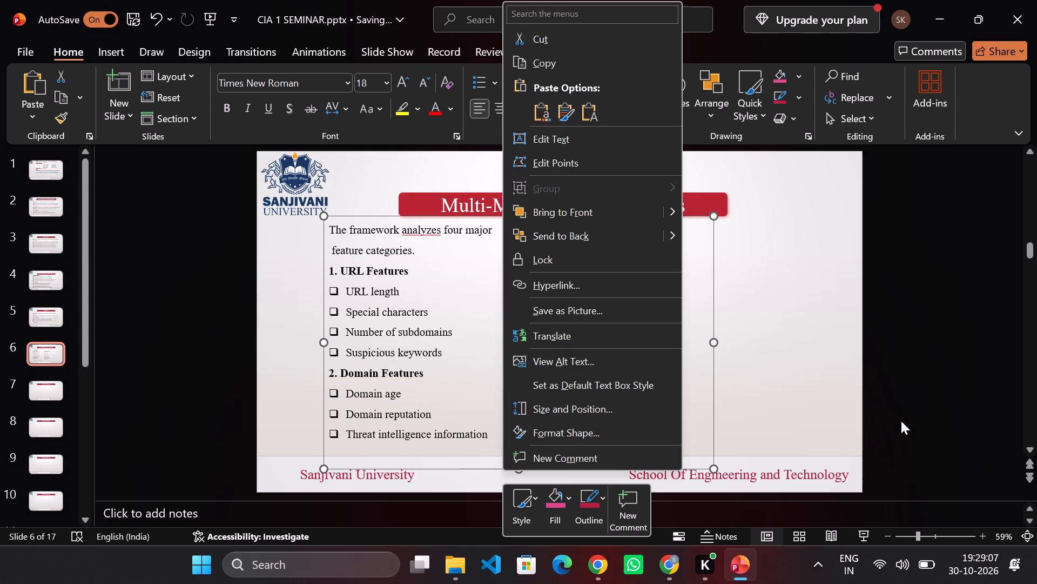
click(901, 421)
click(102, 429)
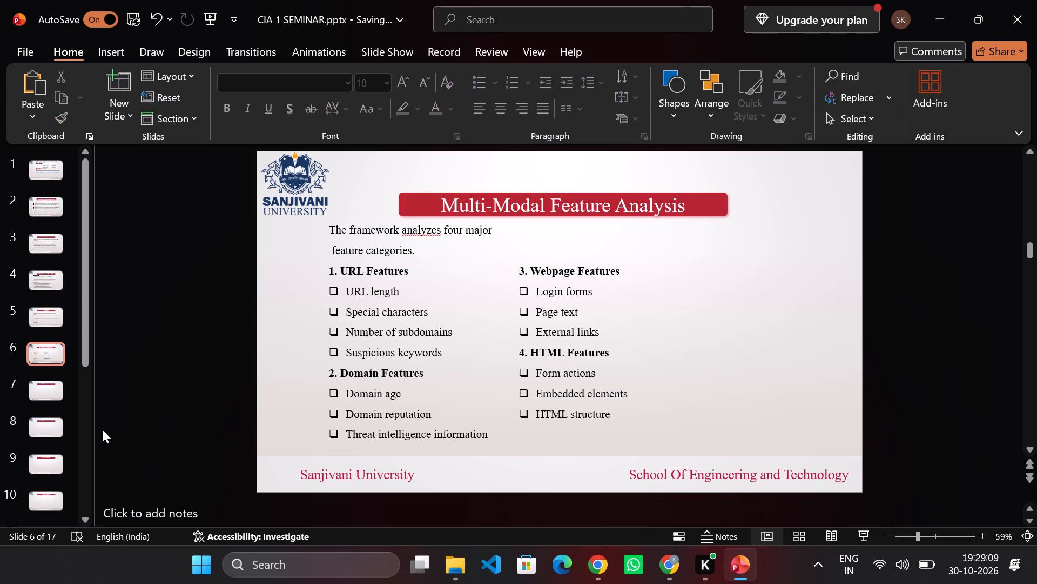
click(50, 392)
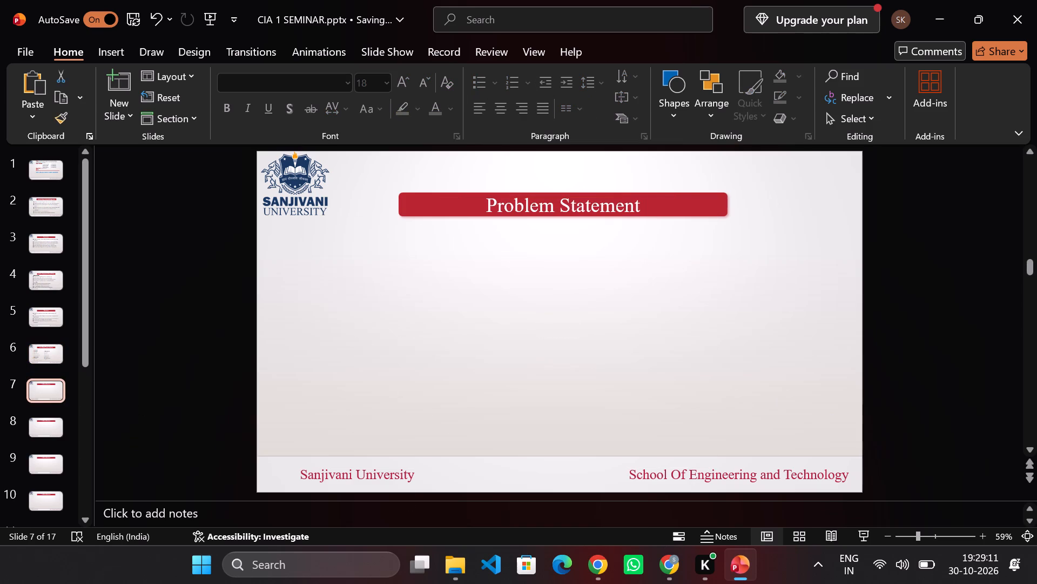
click(603, 563)
scroll(587, 467, down, 3)
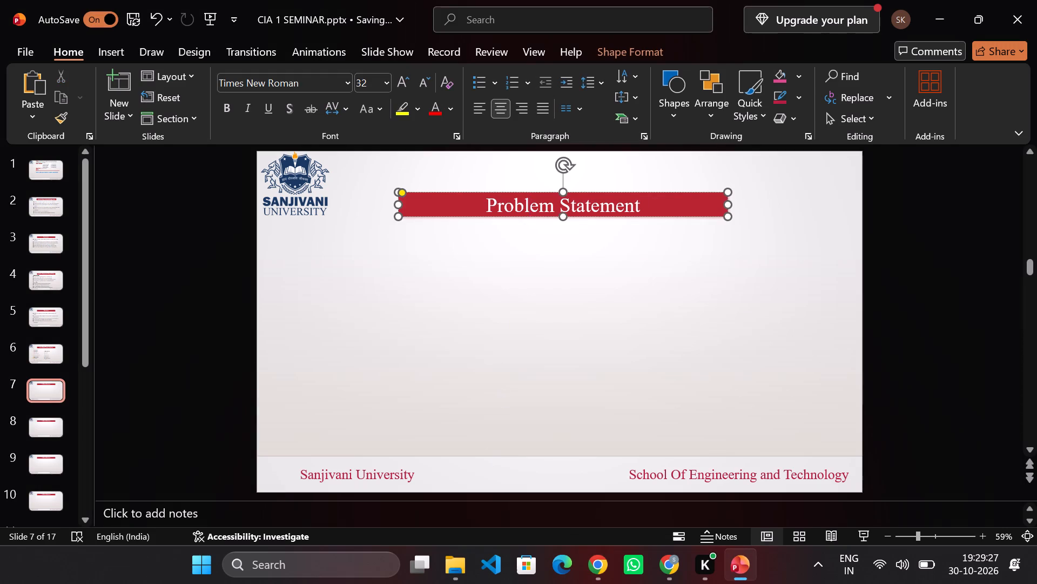
key(ctrl+a)
key(ctrl+v)
Set the font of slide 7's title to Times New Roman.
key(ctrl+a)
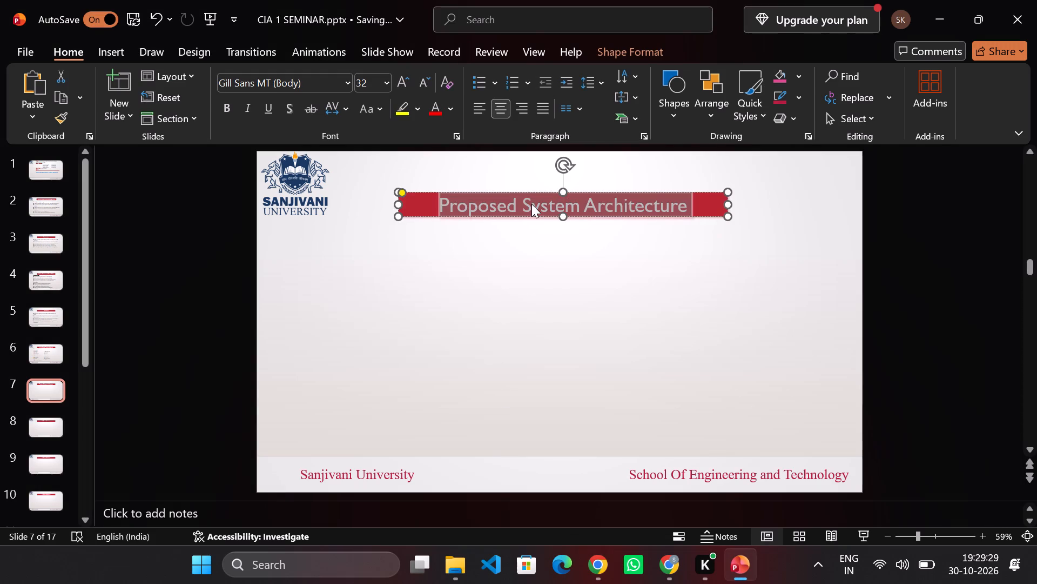
click(344, 83)
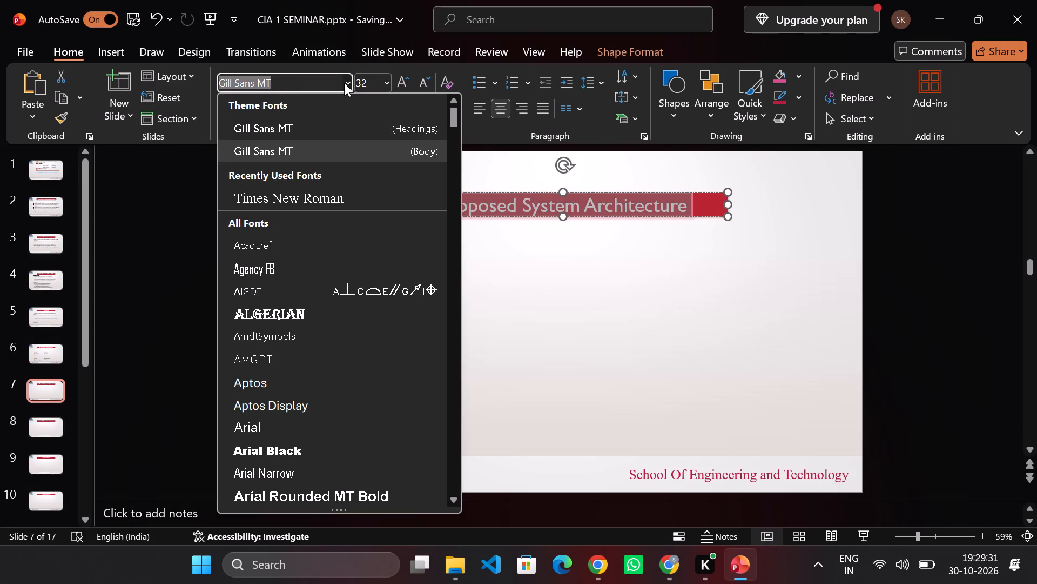
key(t)
key(Return)
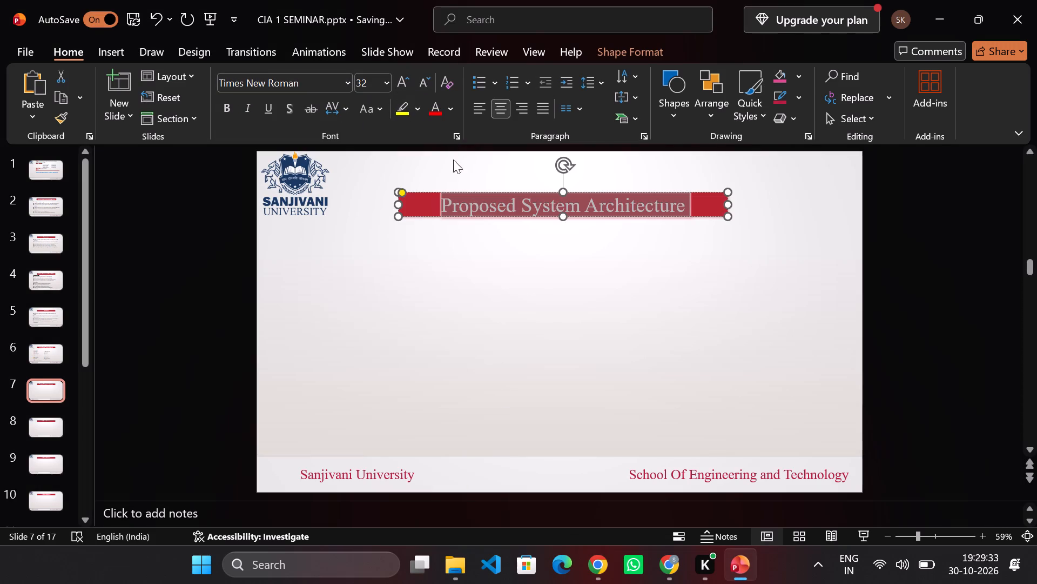
Move slide 7's title banner slightly up to free more room beneath it.
click(482, 195)
drag(504, 216, 507, 210)
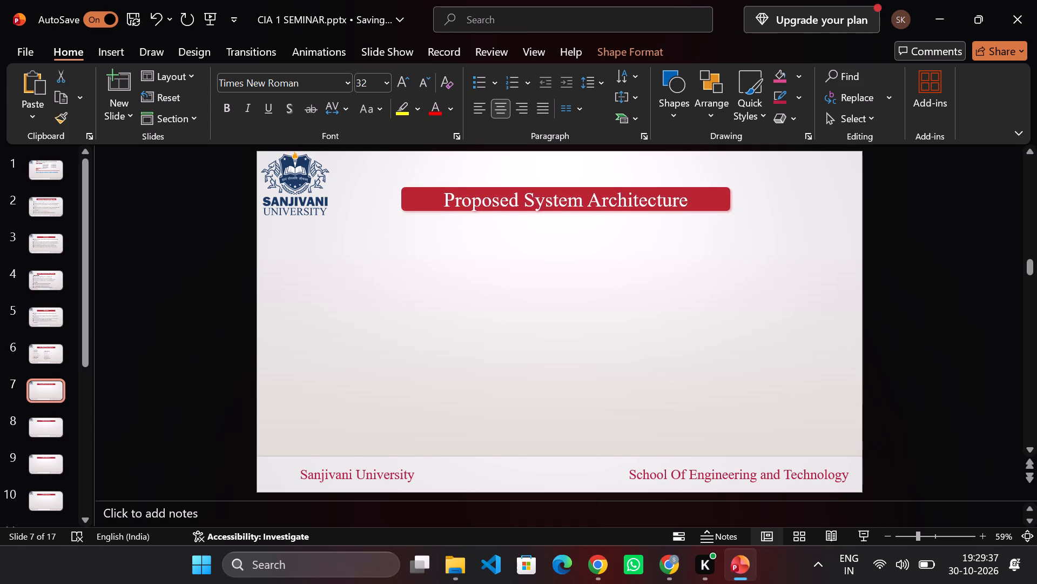
drag(507, 210, 507, 202)
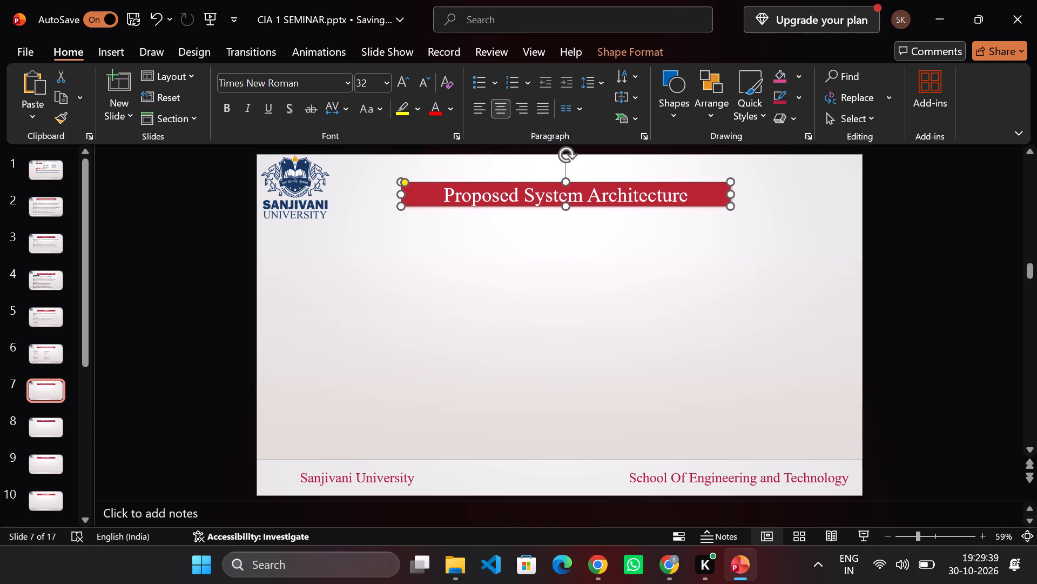
click(529, 269)
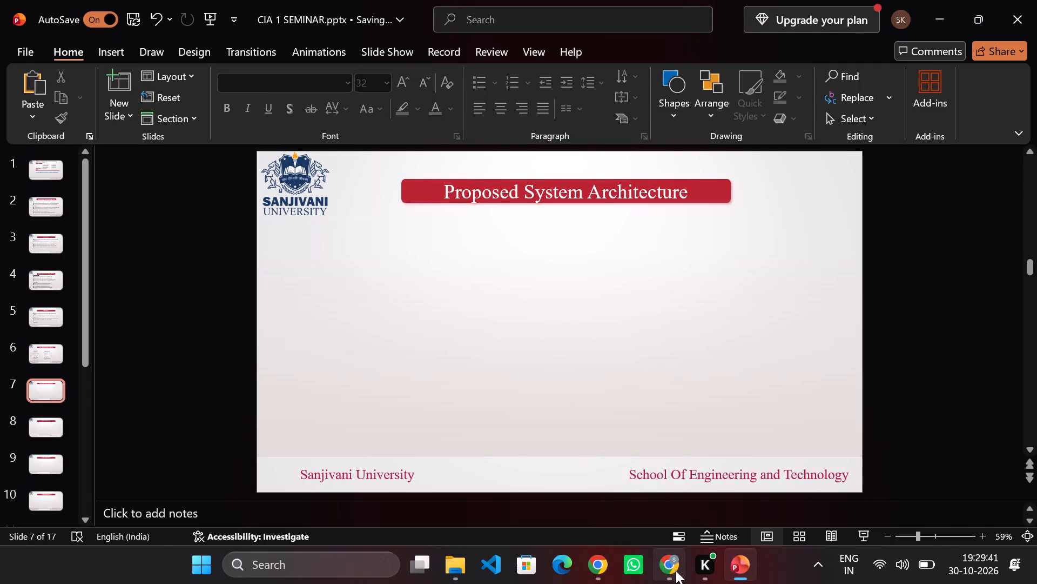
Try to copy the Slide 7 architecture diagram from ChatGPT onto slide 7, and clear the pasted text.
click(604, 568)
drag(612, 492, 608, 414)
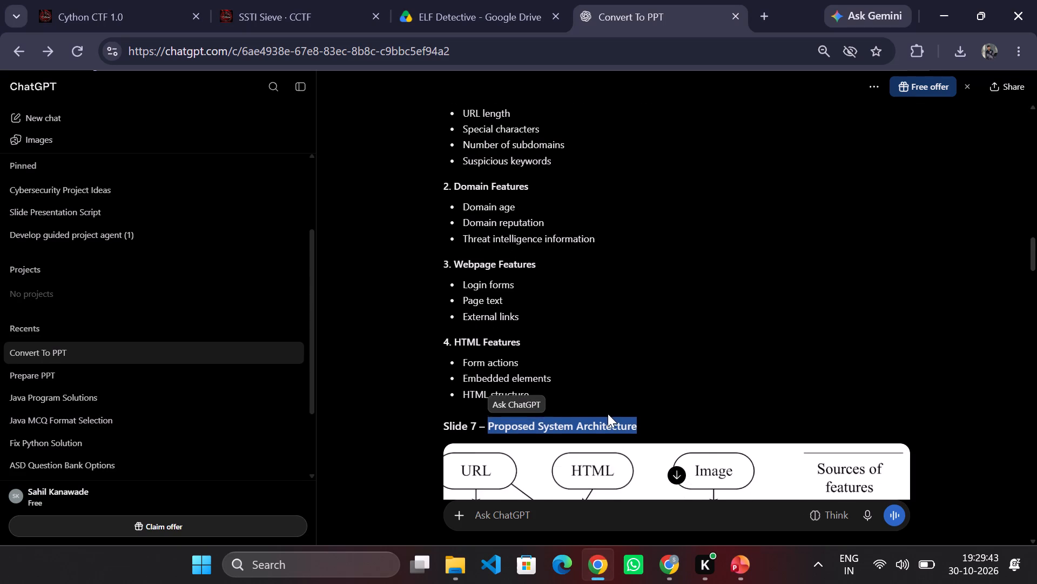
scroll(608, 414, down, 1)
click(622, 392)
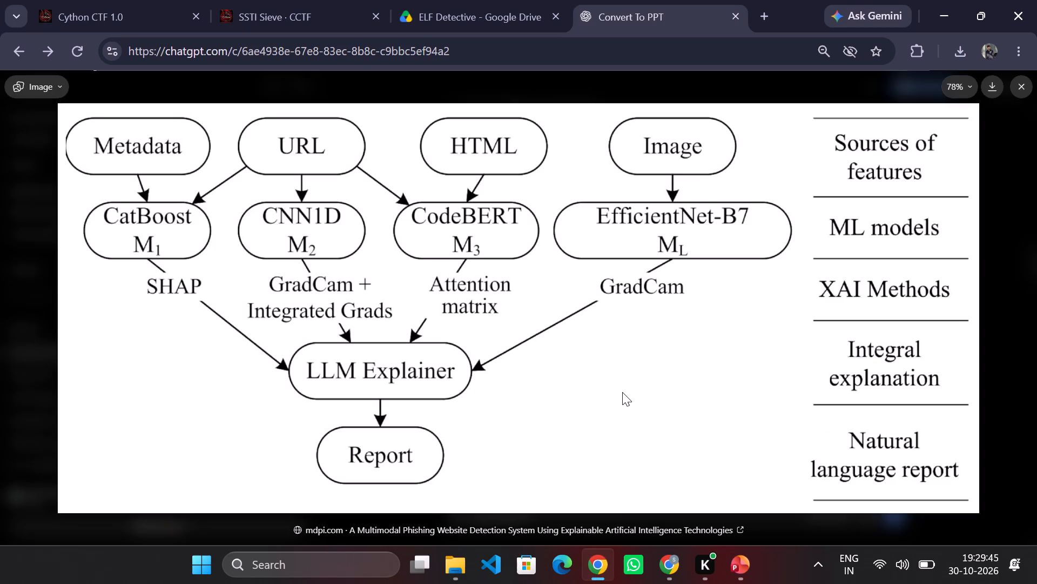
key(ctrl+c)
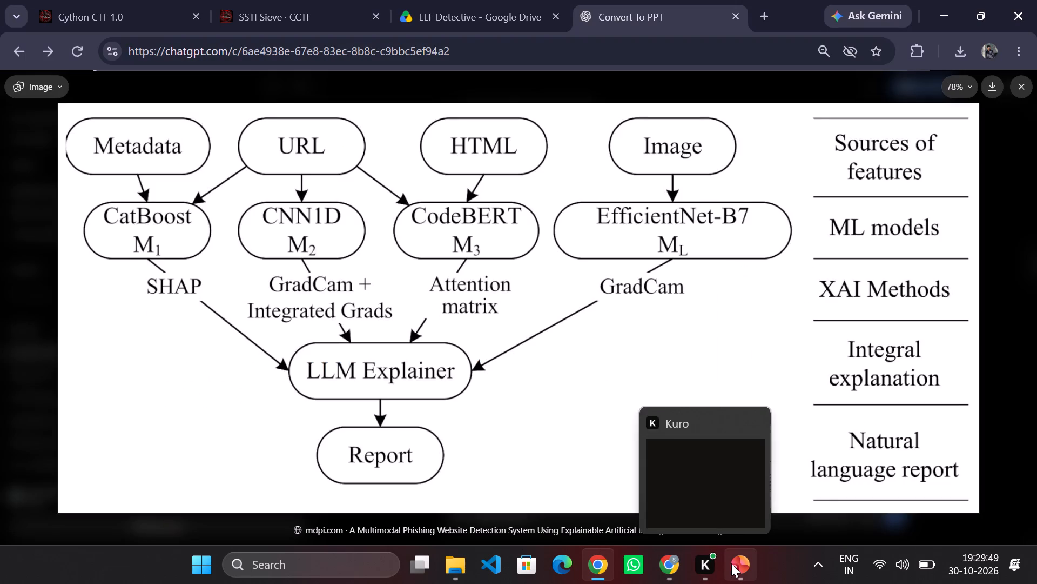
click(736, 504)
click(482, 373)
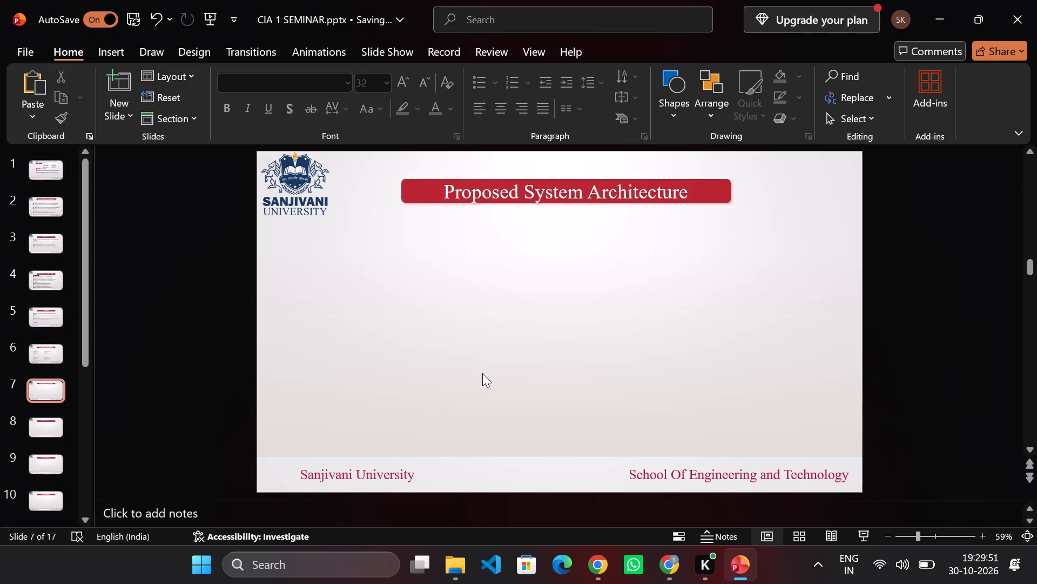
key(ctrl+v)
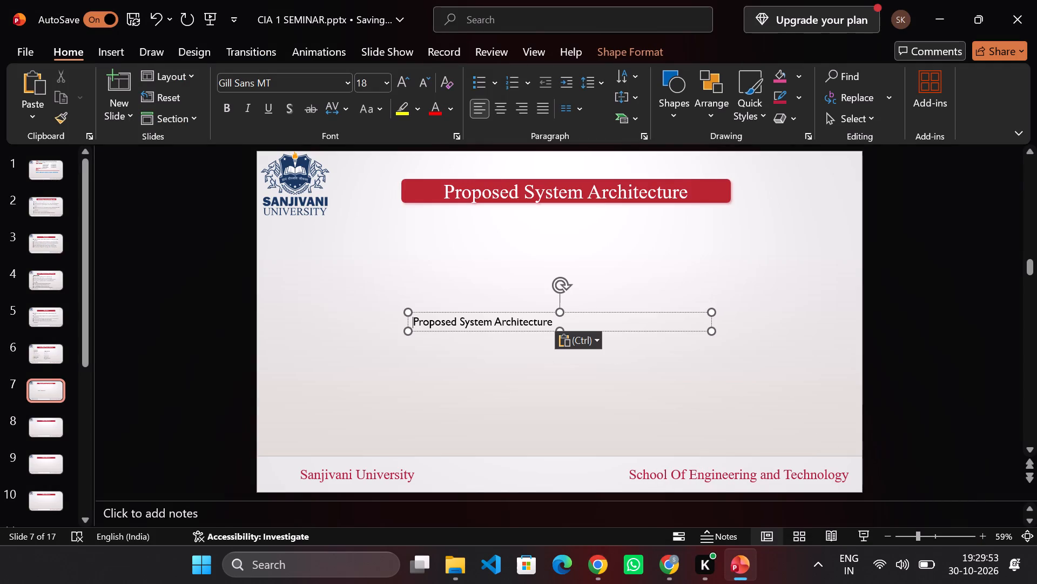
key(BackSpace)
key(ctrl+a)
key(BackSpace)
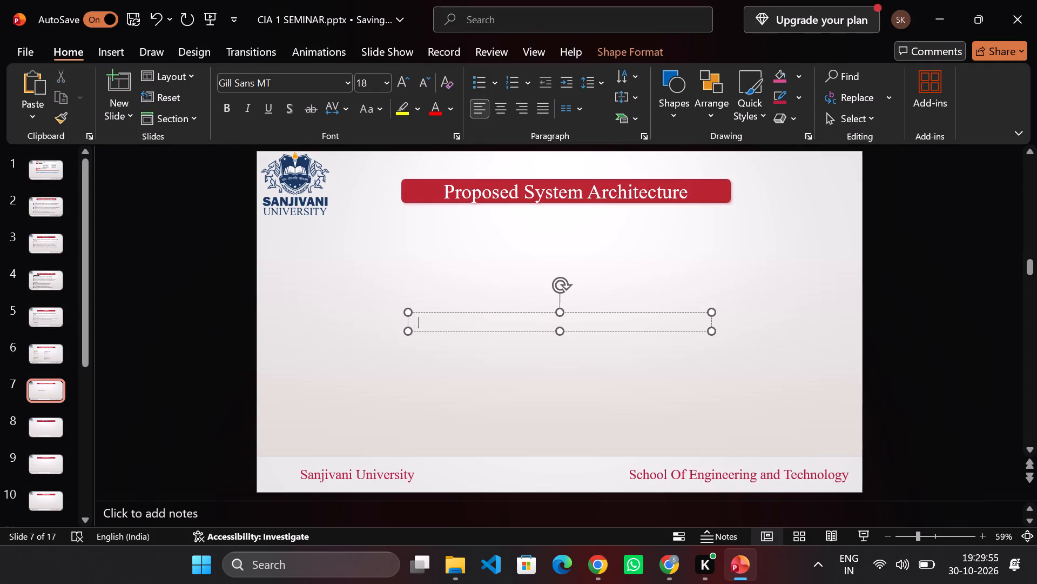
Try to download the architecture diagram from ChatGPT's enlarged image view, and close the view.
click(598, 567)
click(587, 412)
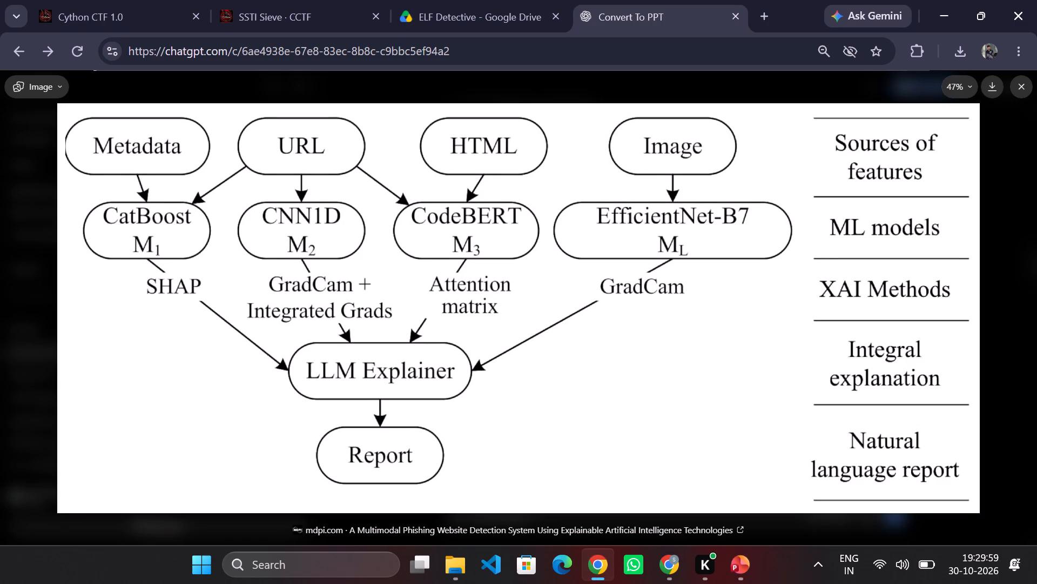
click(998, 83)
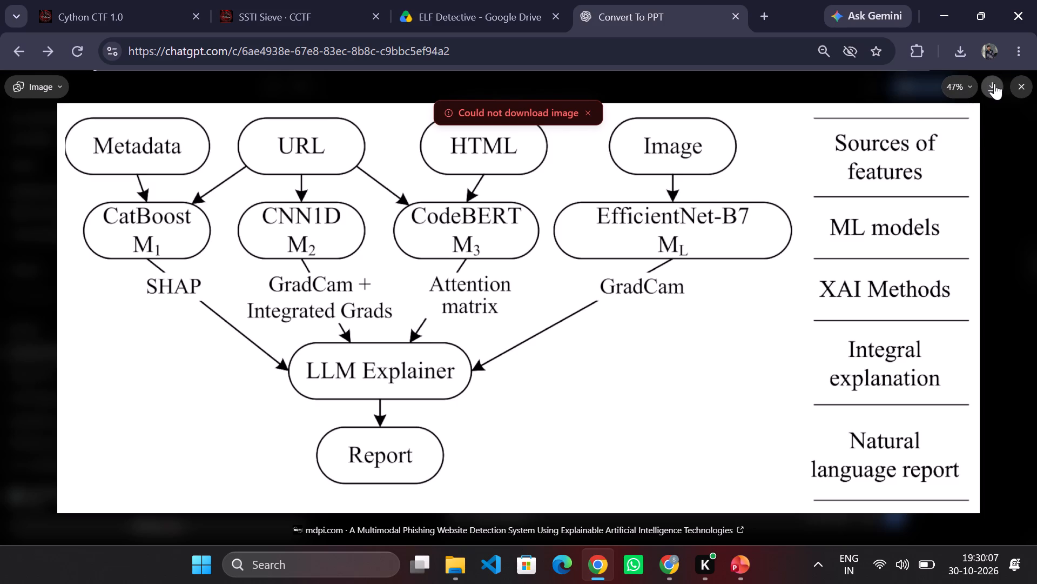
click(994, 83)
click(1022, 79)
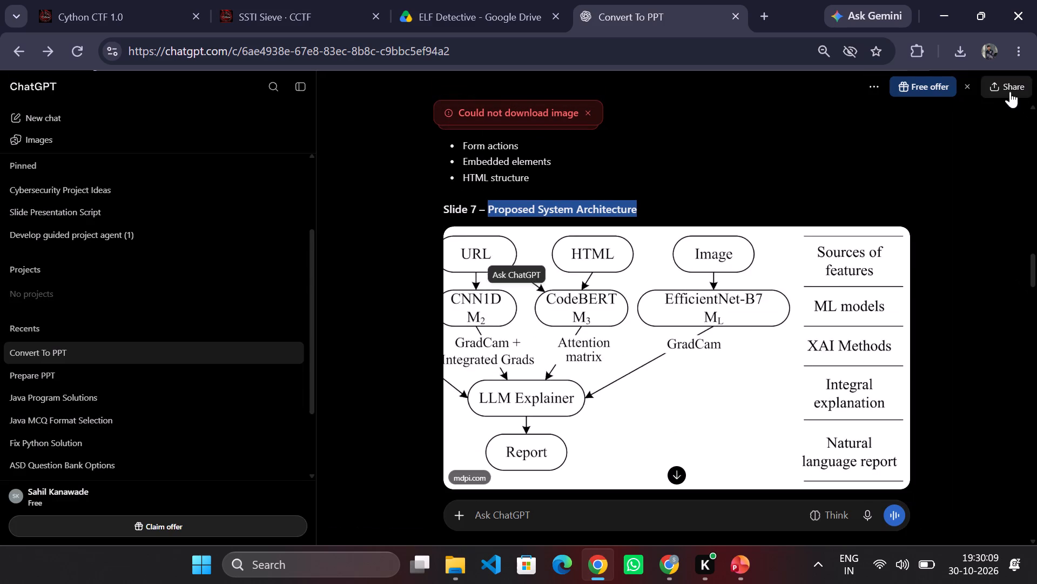
Review the System Flow and Explanation text under Slide 7 in ChatGPT's answer, and select that whole passage.
scroll(804, 213, down, 3)
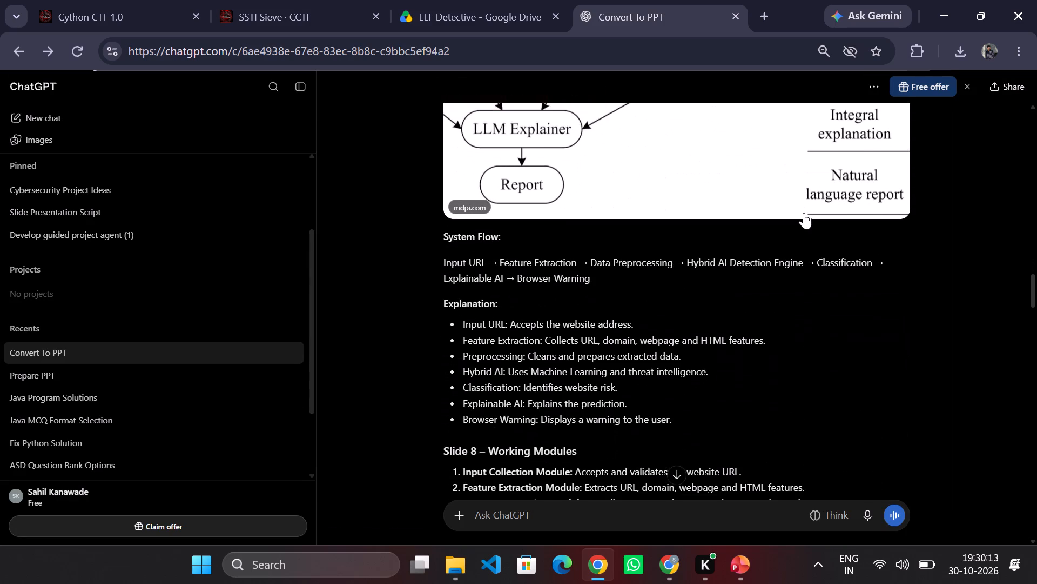
scroll(804, 213, up, 3)
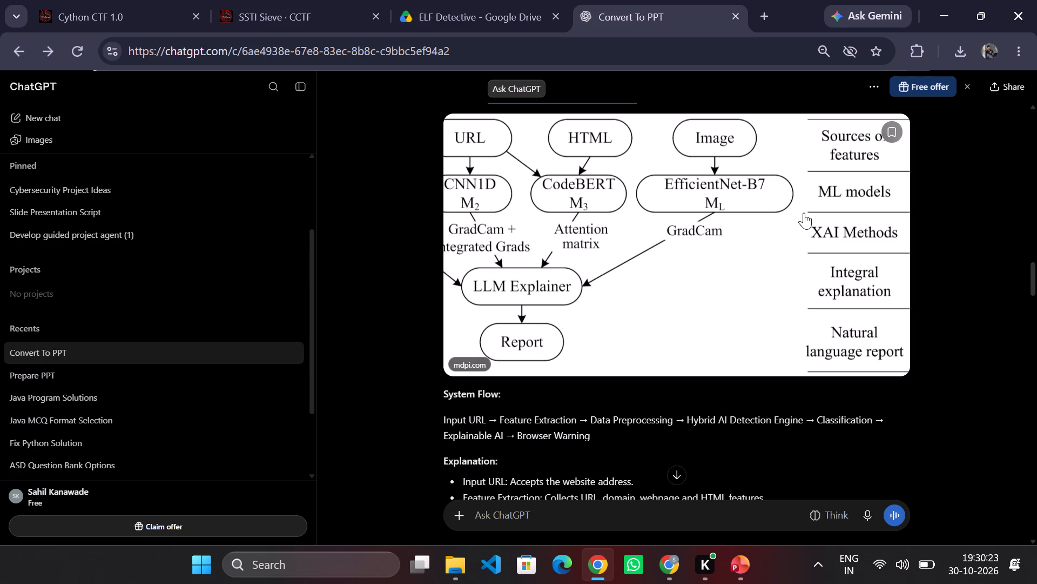
scroll(688, 353, down, 1)
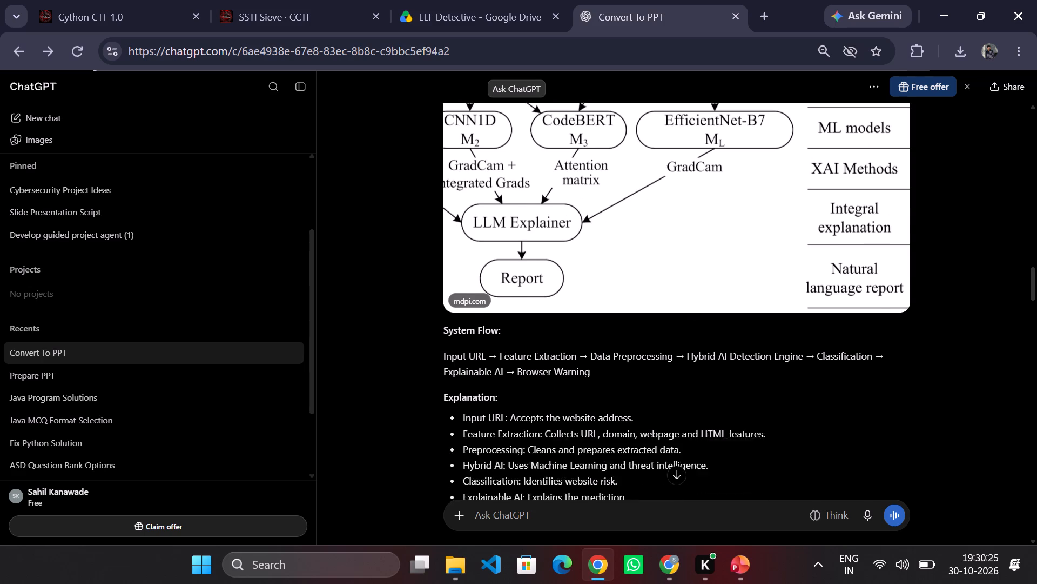
scroll(688, 353, down, 2)
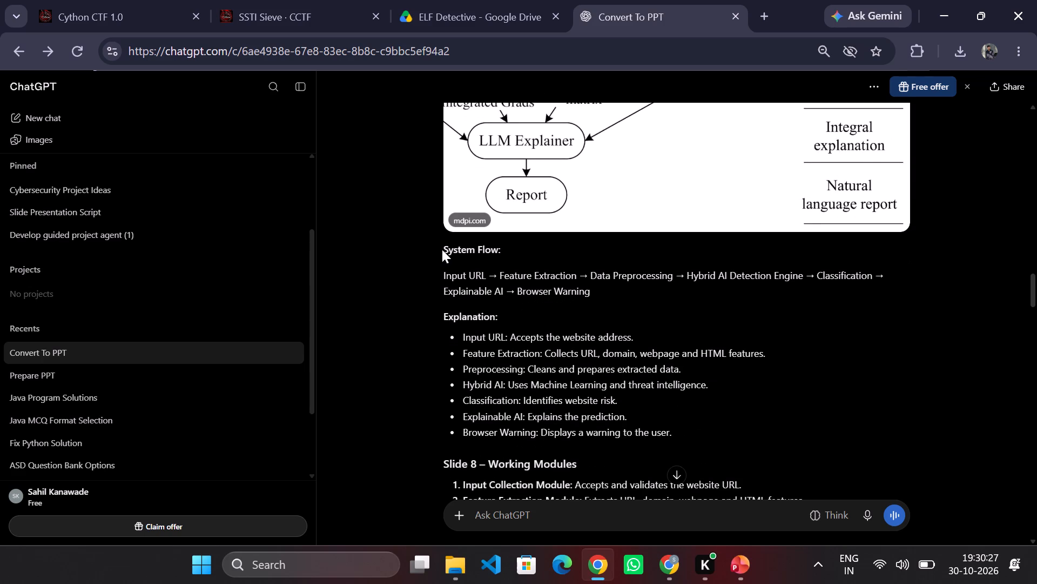
drag(445, 245, 698, 447)
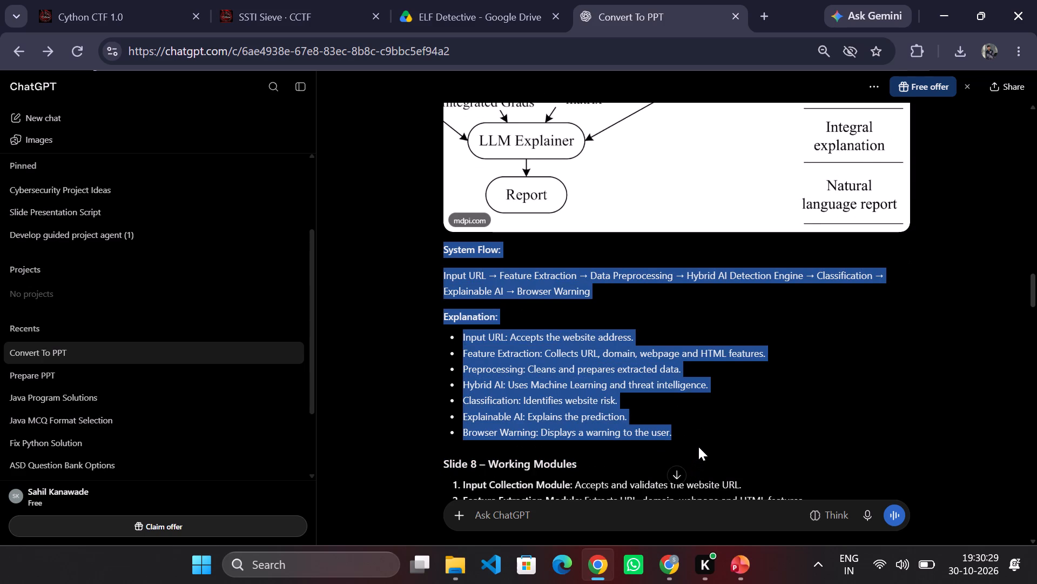
drag(698, 447, 697, 442)
scroll(697, 442, down, 3)
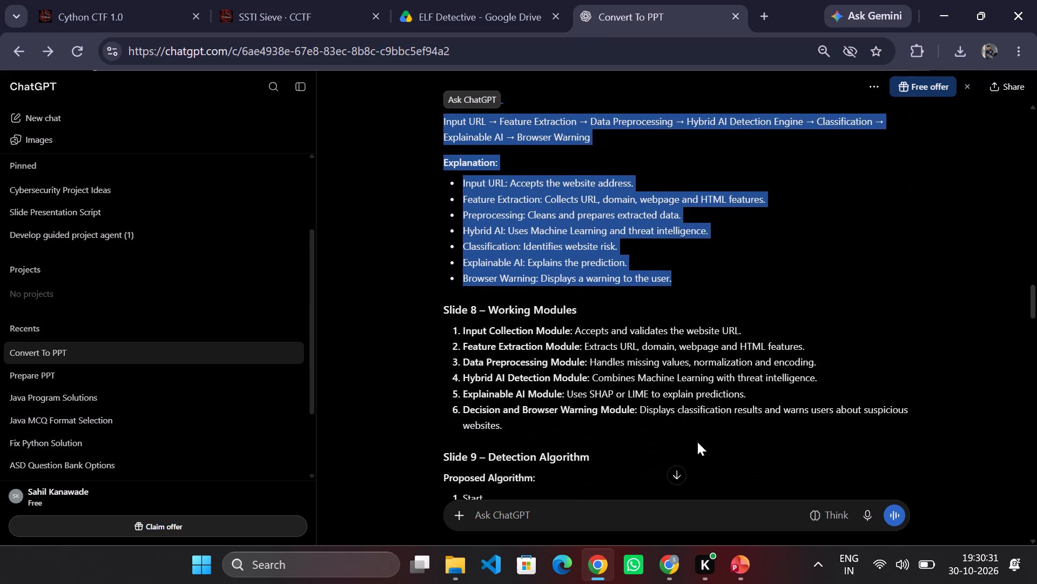
scroll(697, 442, down, 5)
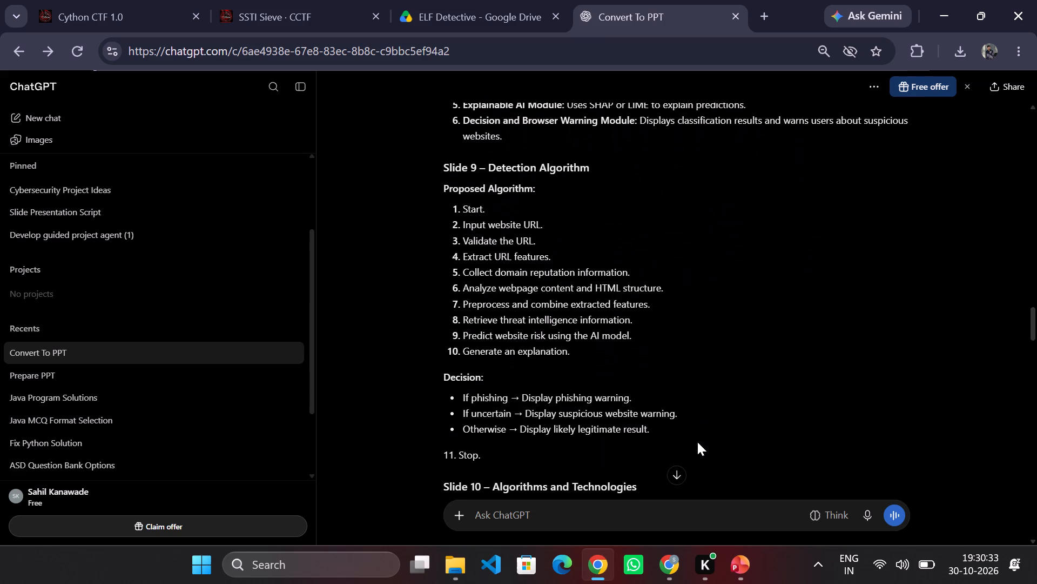
scroll(697, 442, down, 5)
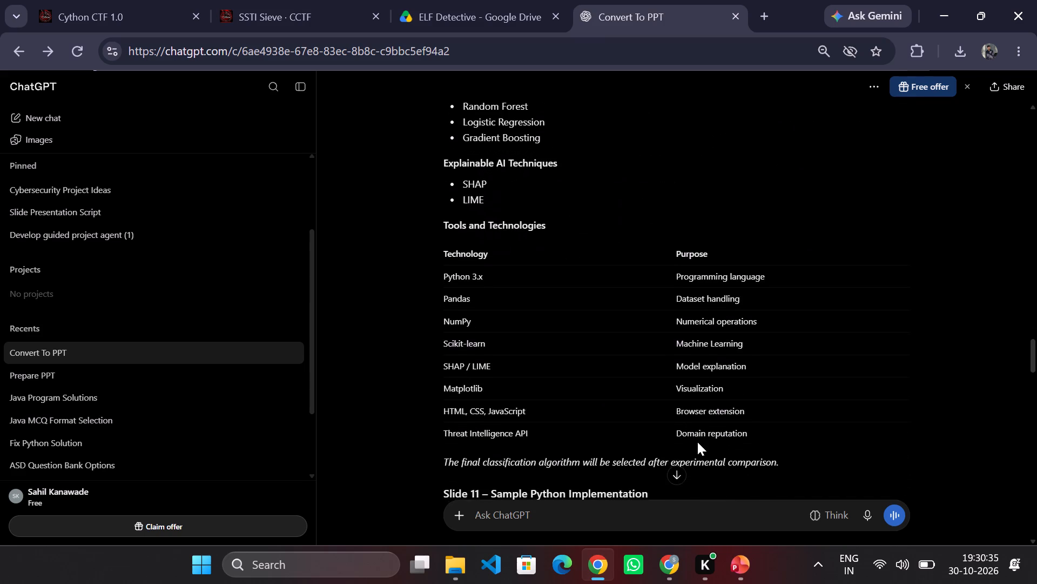
scroll(697, 442, down, 12)
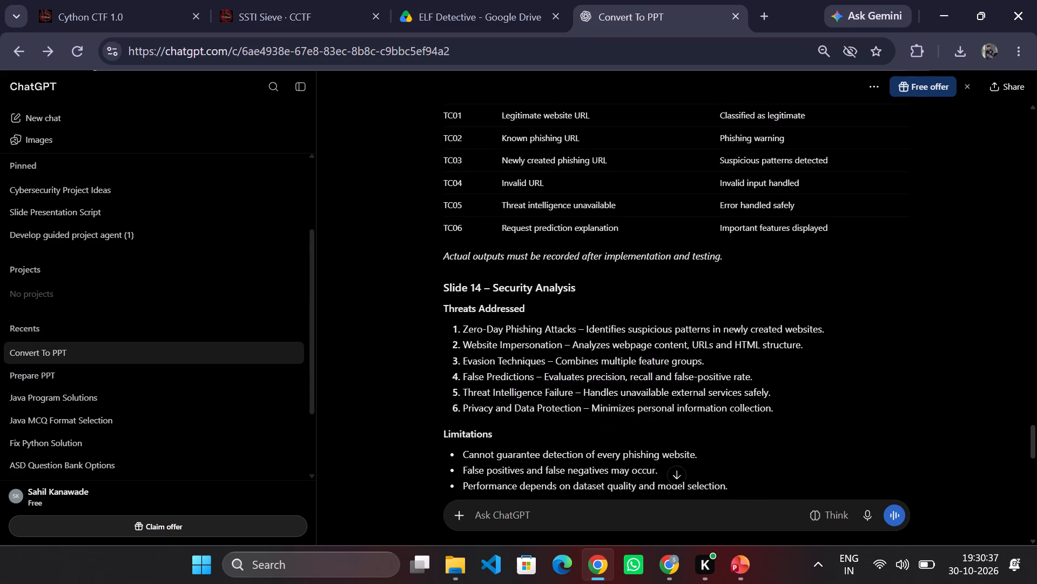
scroll(697, 442, down, 2)
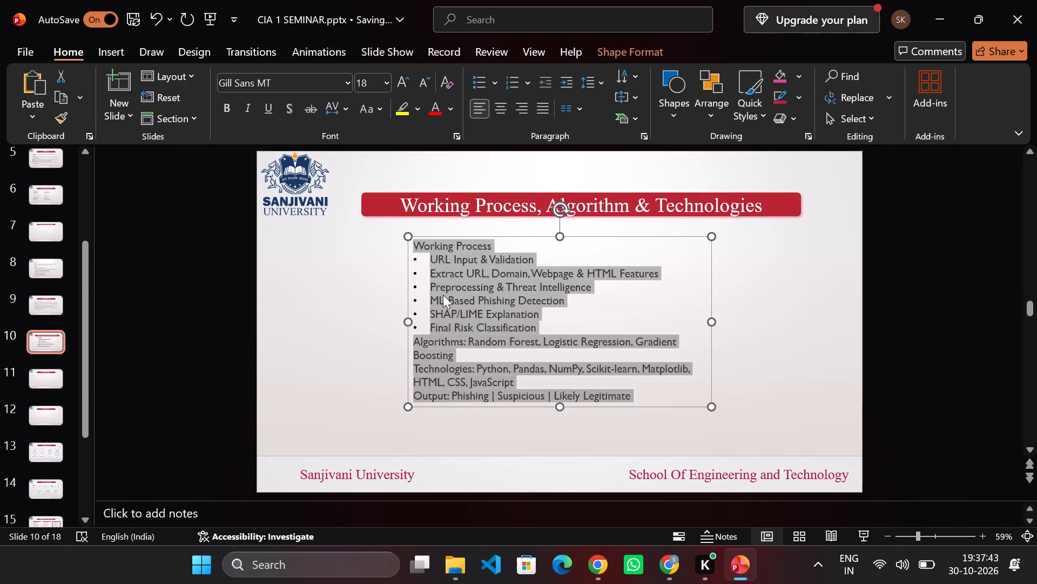
click(334, 78)
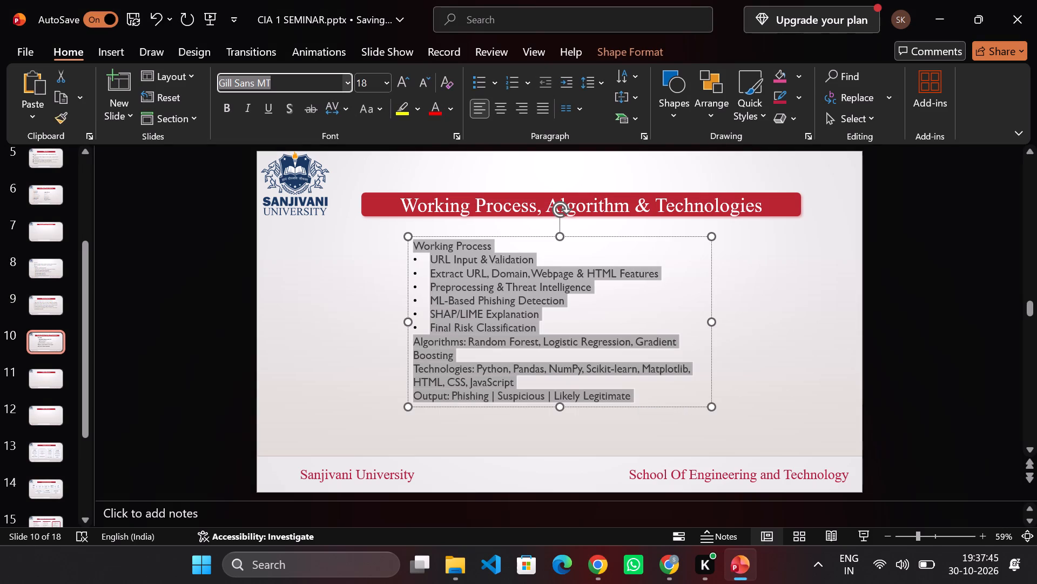
key(t)
key(Return)
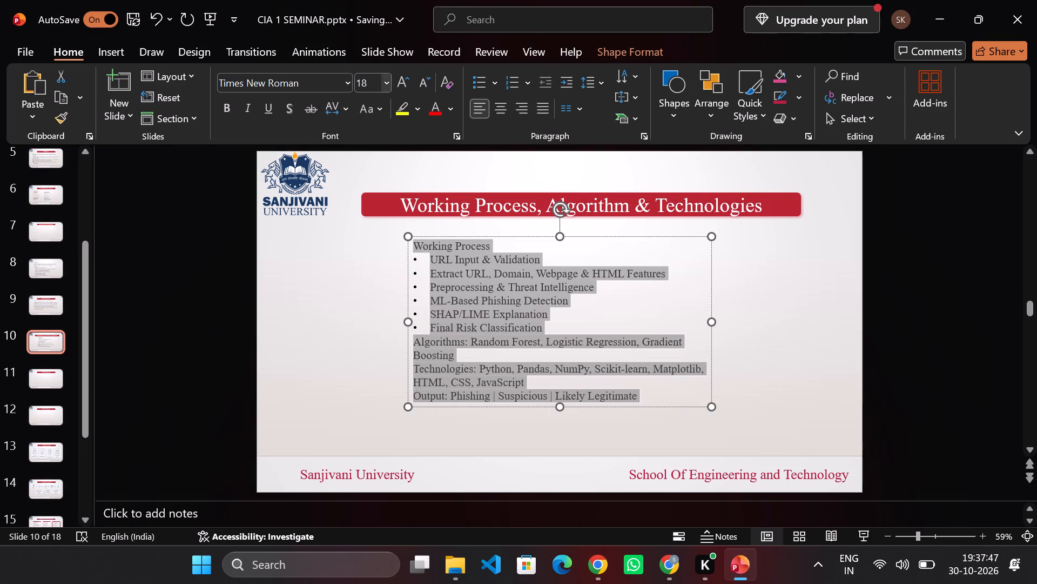
click(380, 76)
text(20)
key(Return)
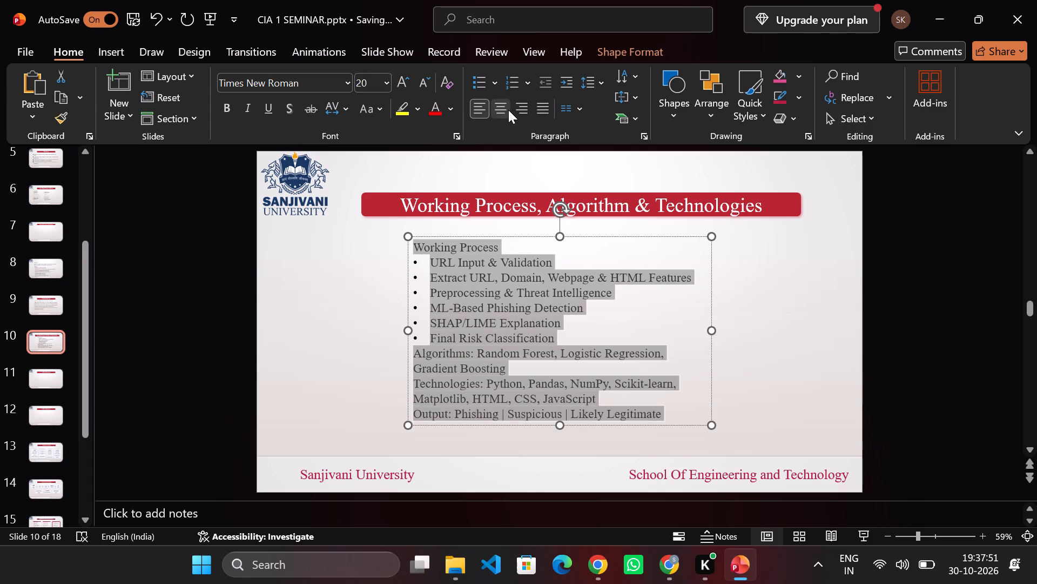
Set the line spacing of all the body text on slide 10 to 1.5.
click(600, 84)
click(615, 121)
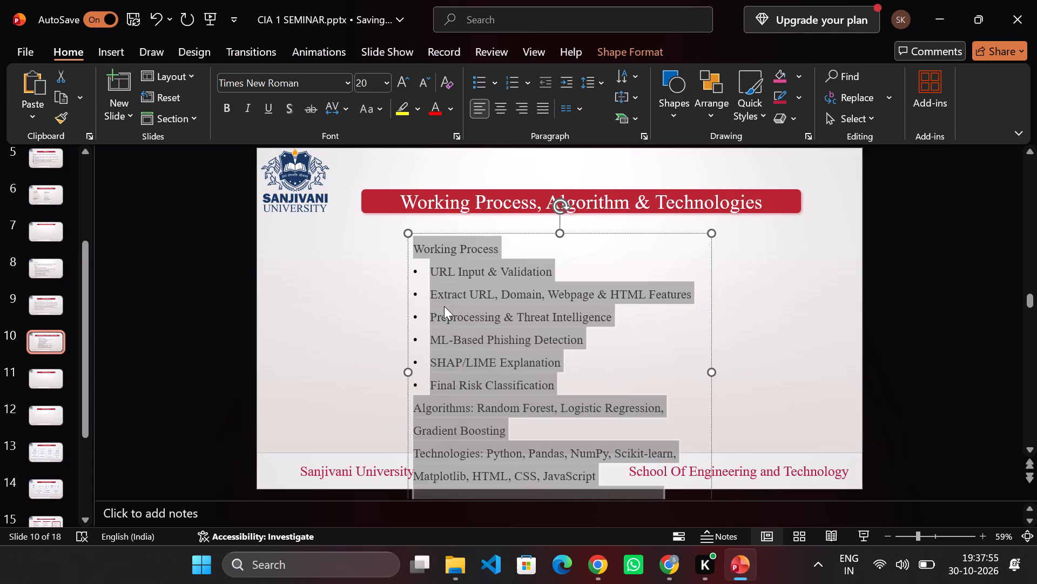
Widen slide 10's body text box on both sides and move it up slightly so all the text fits above the footer.
drag(408, 371, 366, 372)
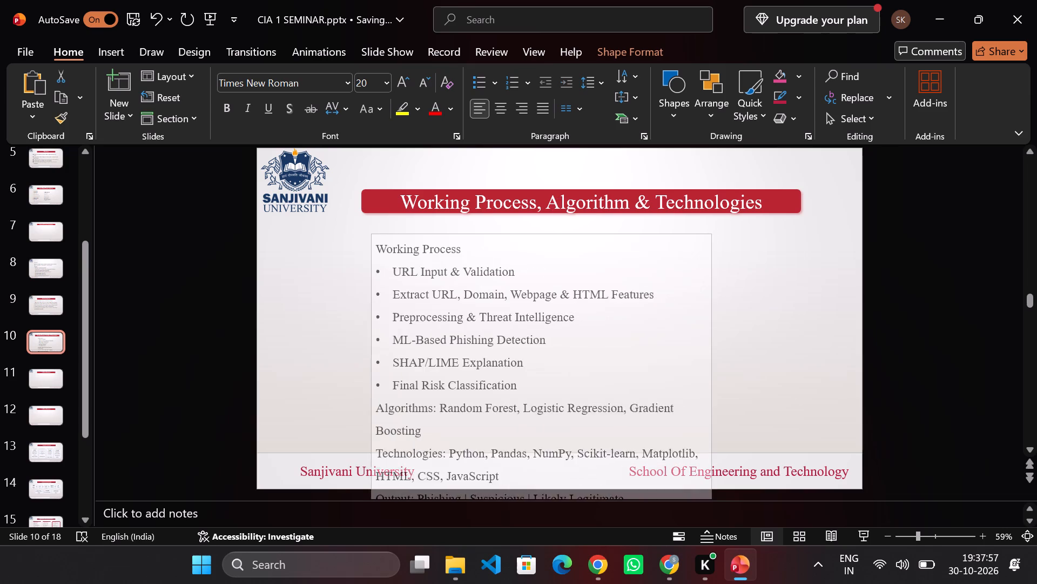
drag(366, 372, 314, 376)
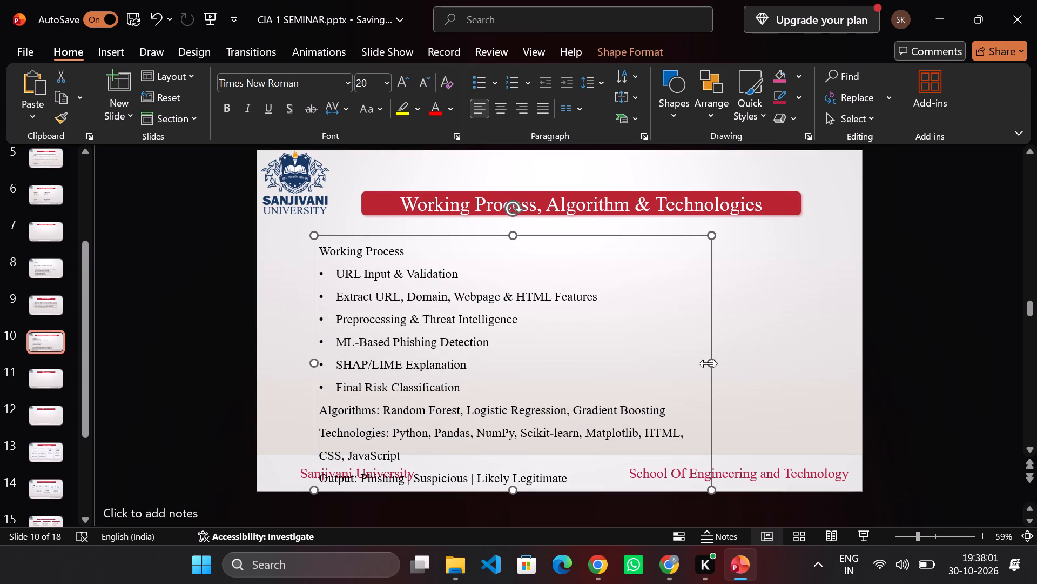
drag(709, 363, 760, 369)
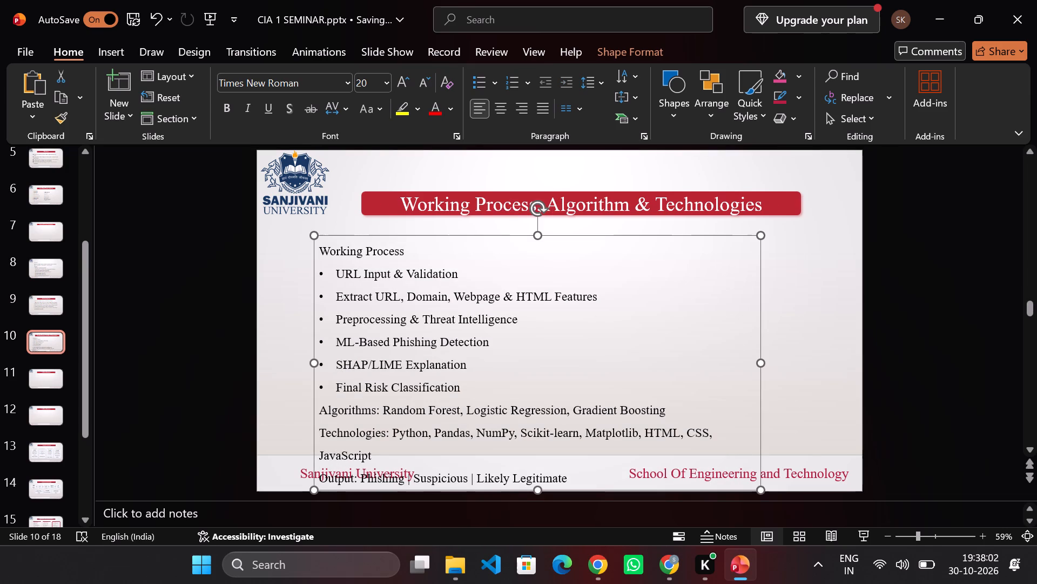
drag(623, 235, 621, 222)
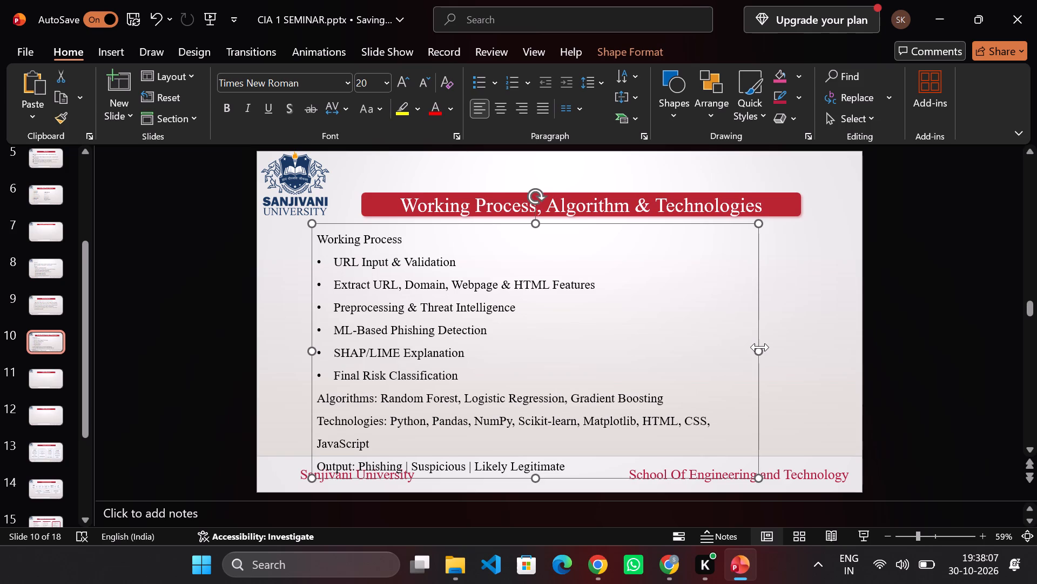
drag(760, 348, 834, 355)
click(962, 329)
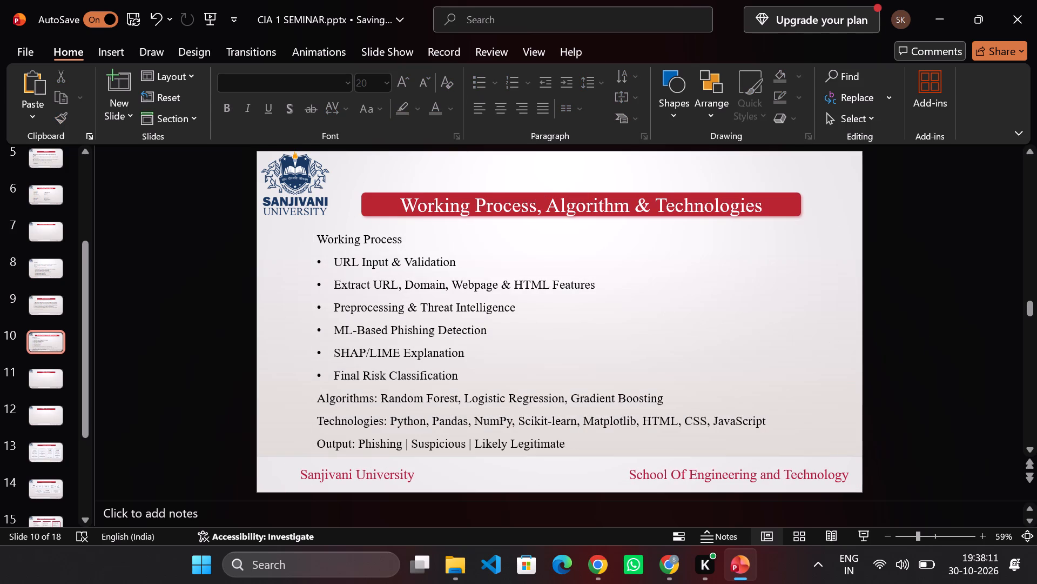
Change the bullets of the six Working Process items on slide 10, URL Input & Validation through Final Risk Classification, to hollow squares.
click(498, 363)
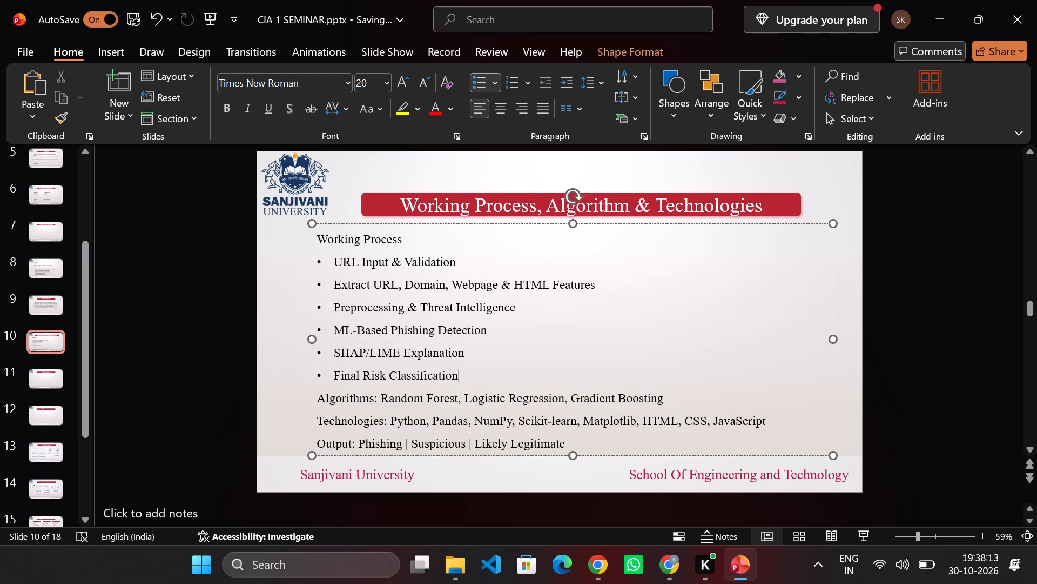
drag(334, 262, 450, 354)
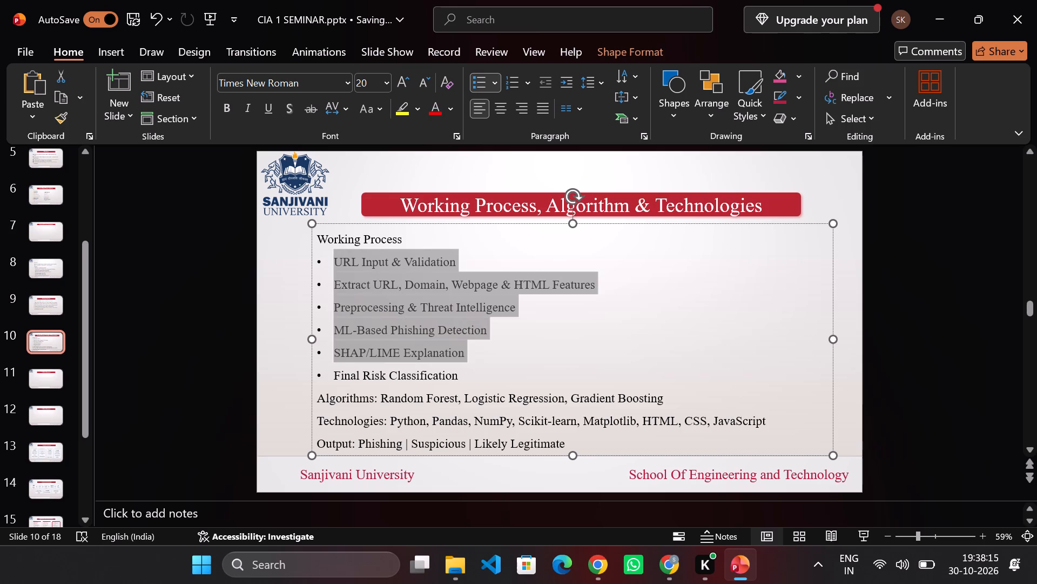
drag(450, 354, 467, 369)
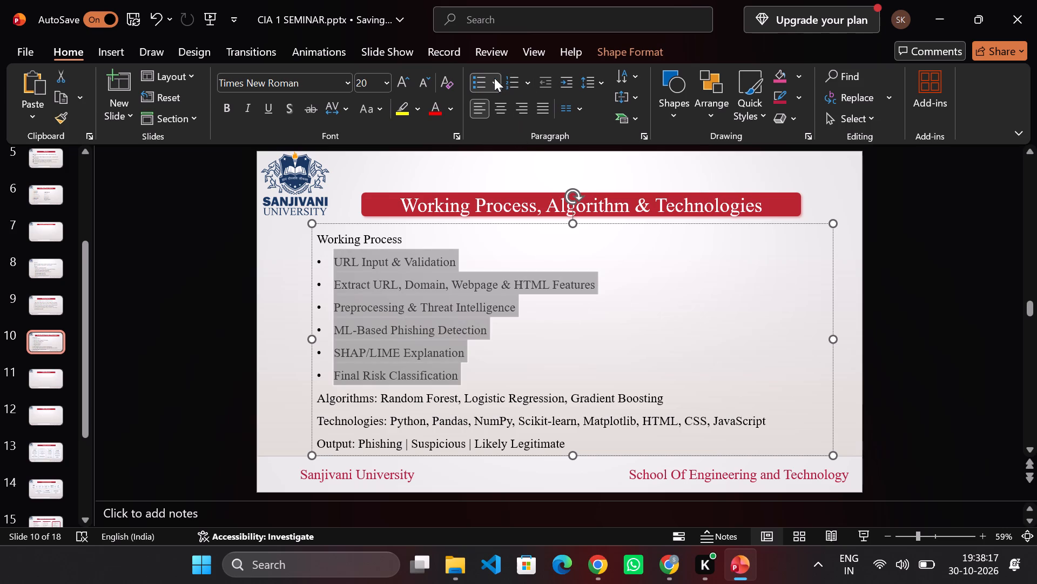
click(494, 78)
click(574, 181)
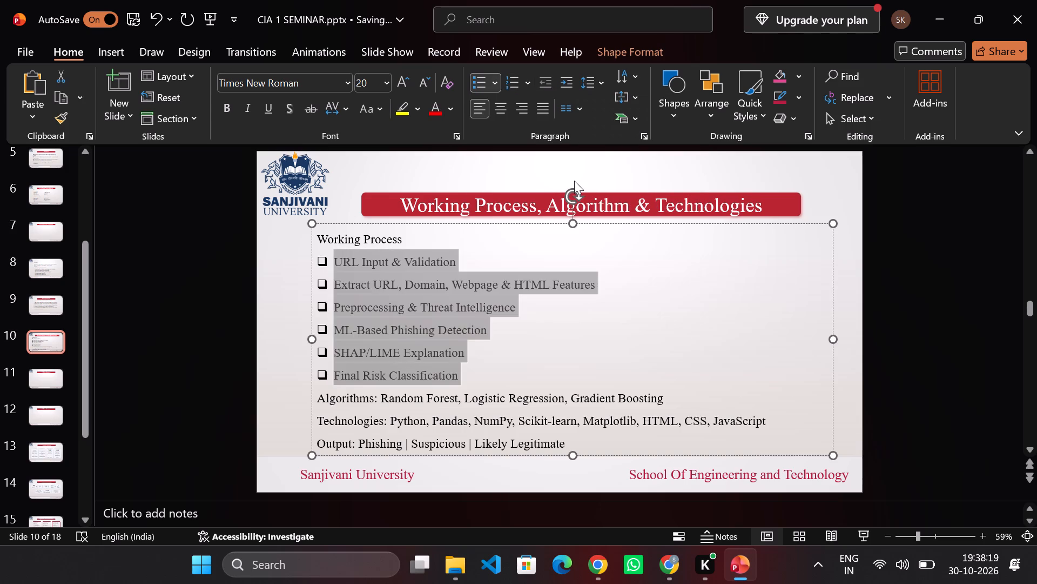
click(935, 259)
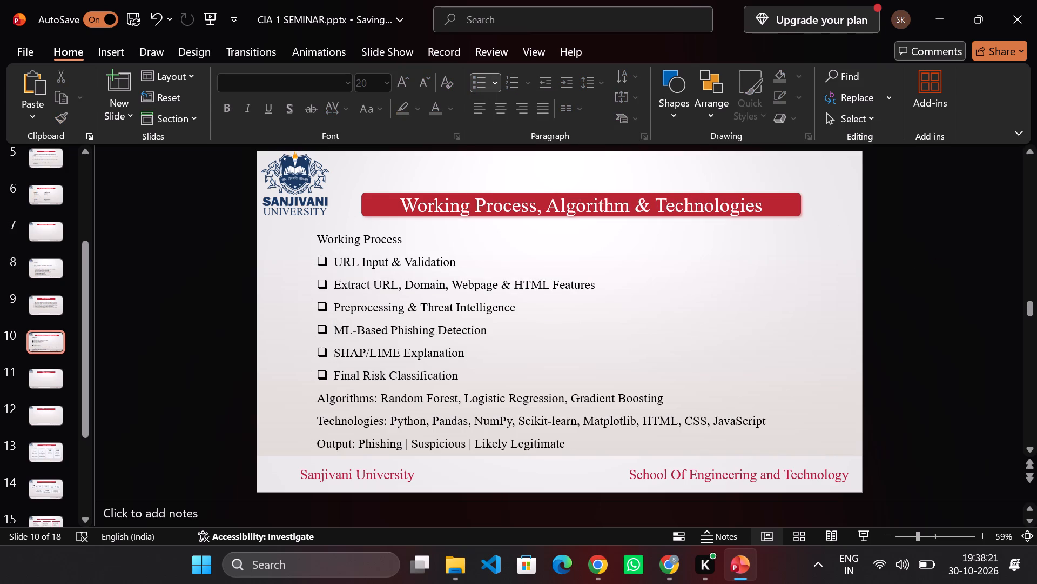
Bold the "Working Process", "Algorithms:", "Technologies:" and "Output:" labels on slide 10.
drag(405, 240, 324, 241)
click(338, 214)
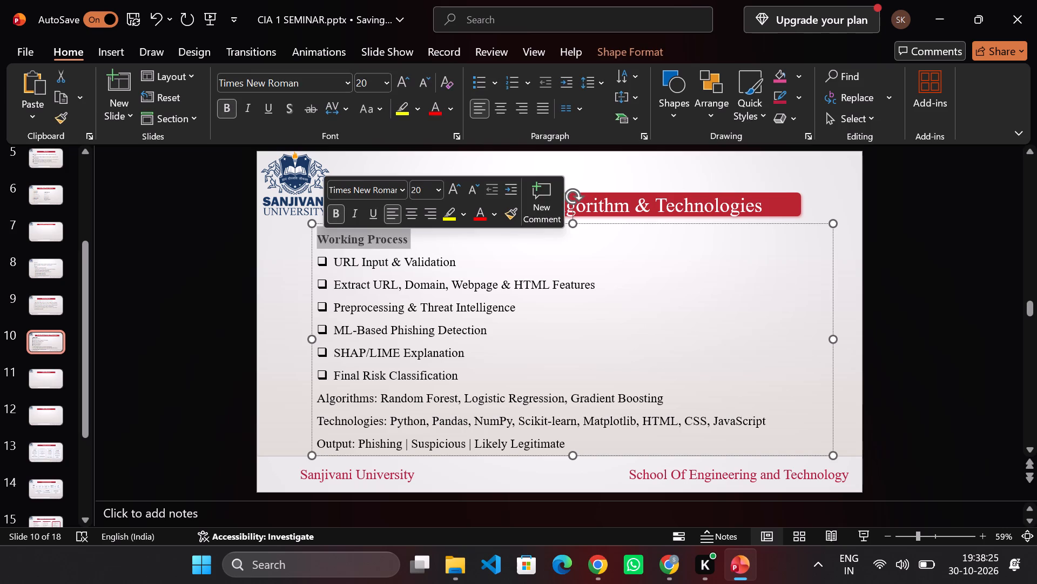
drag(375, 402, 316, 406)
click(337, 381)
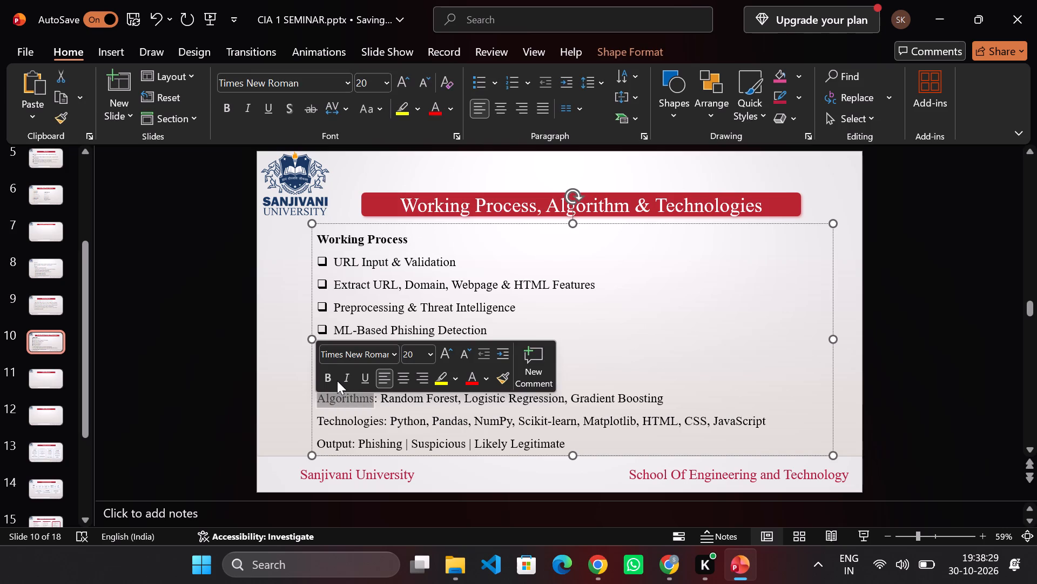
drag(376, 398, 318, 400)
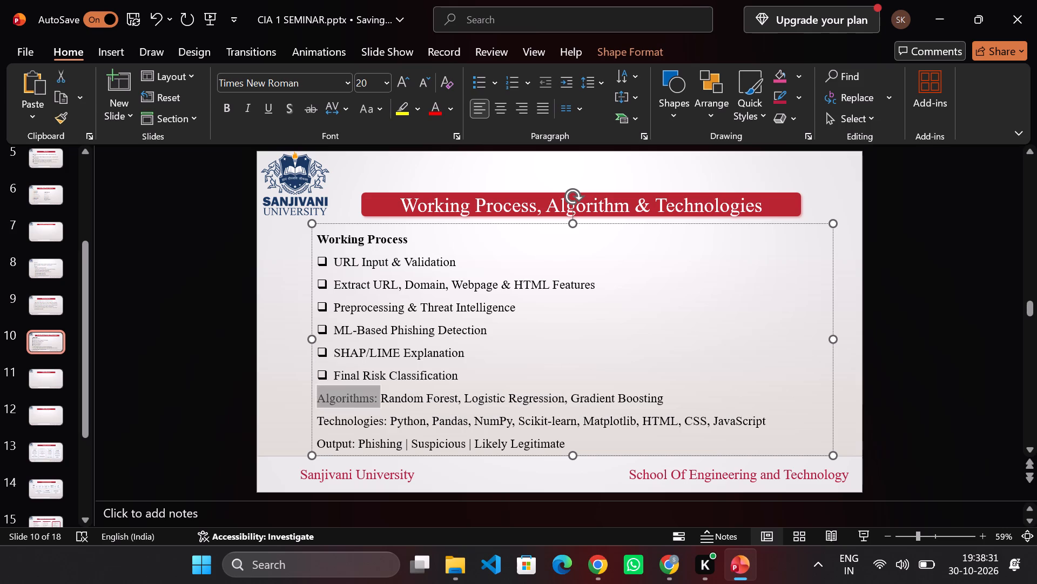
drag(318, 400, 305, 399)
click(319, 376)
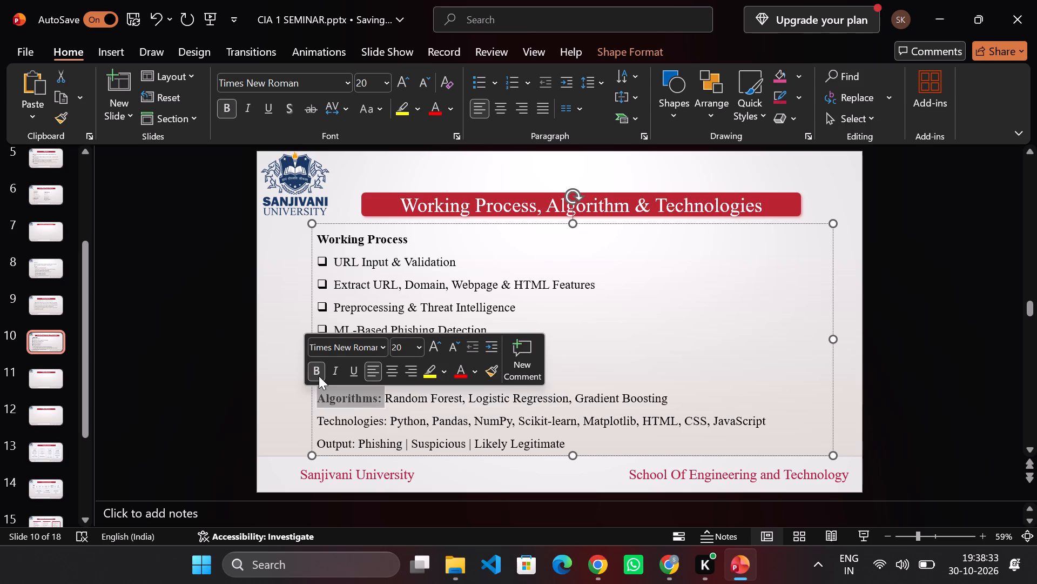
drag(386, 422, 317, 429)
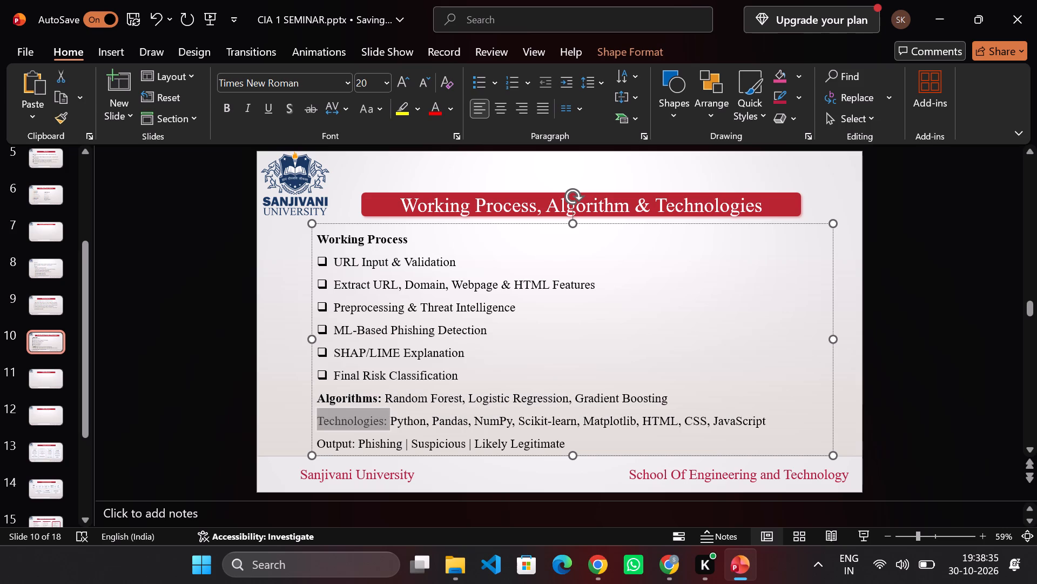
drag(317, 429, 312, 429)
click(325, 396)
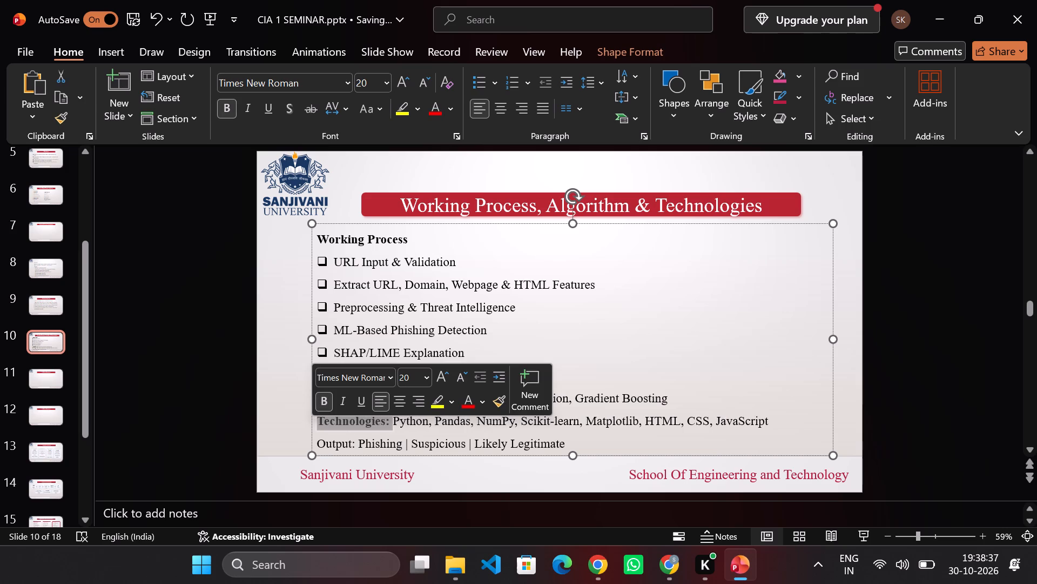
drag(357, 445, 307, 443)
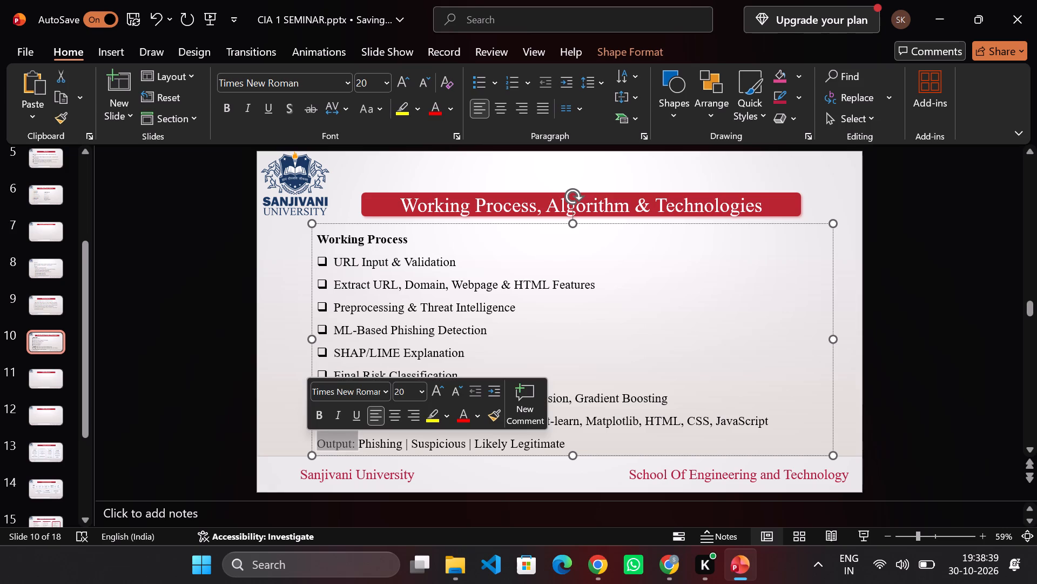
click(320, 420)
click(254, 449)
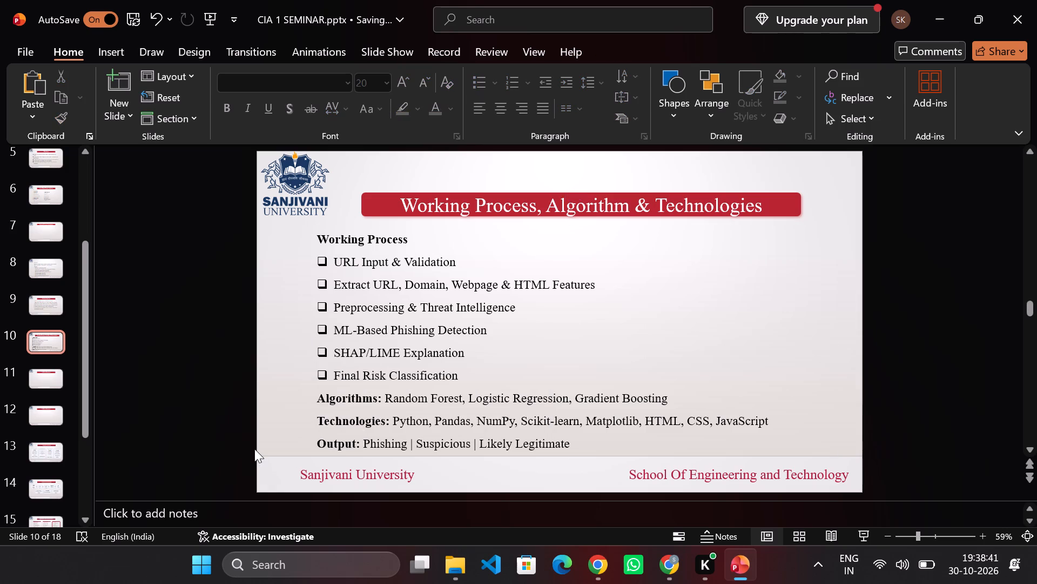
Go back to slide 8 and bold its "System Flow:" and "Explanation:" headings.
click(41, 287)
click(46, 307)
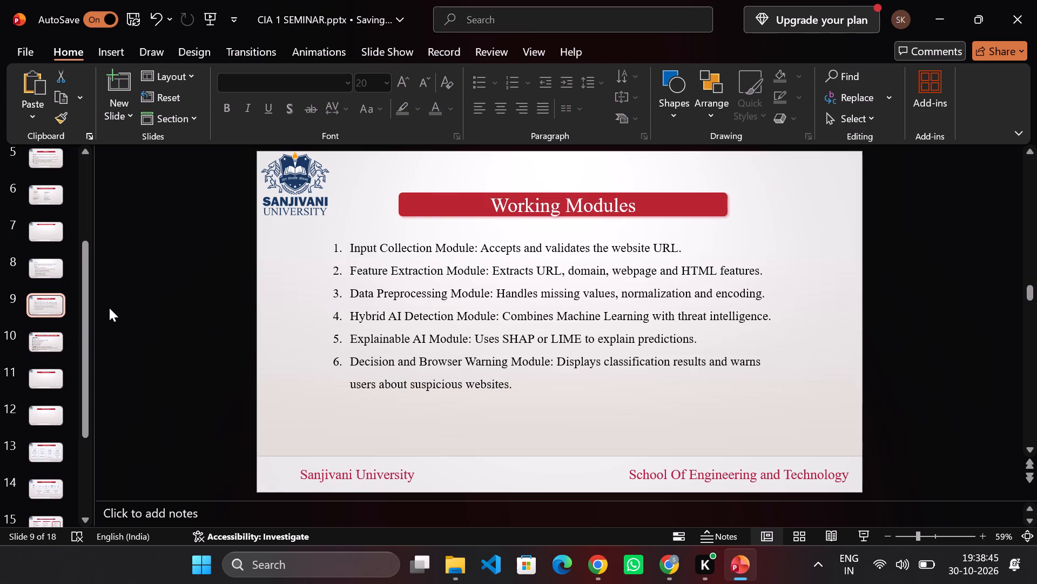
click(48, 272)
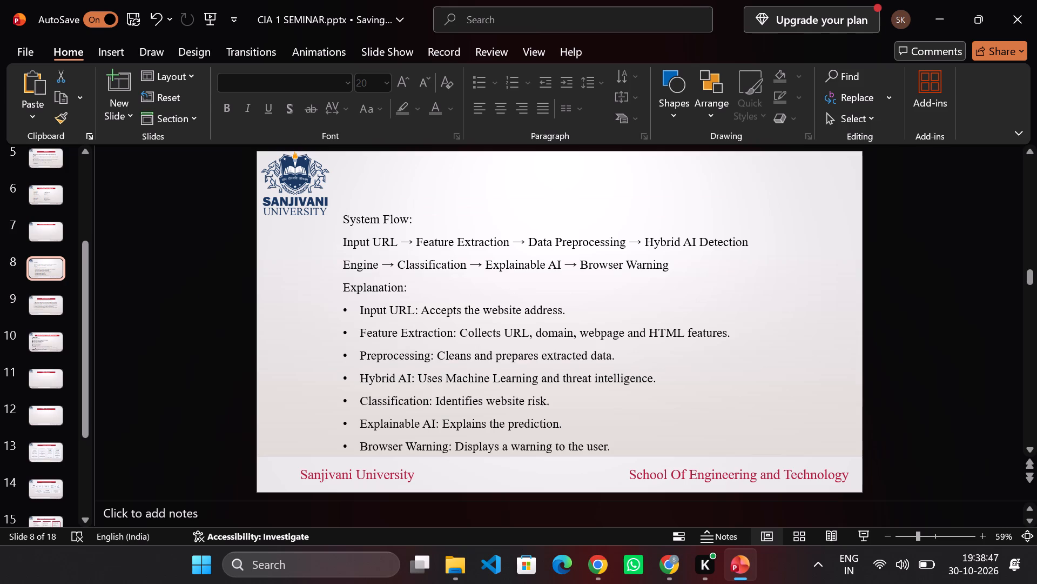
drag(414, 221, 355, 222)
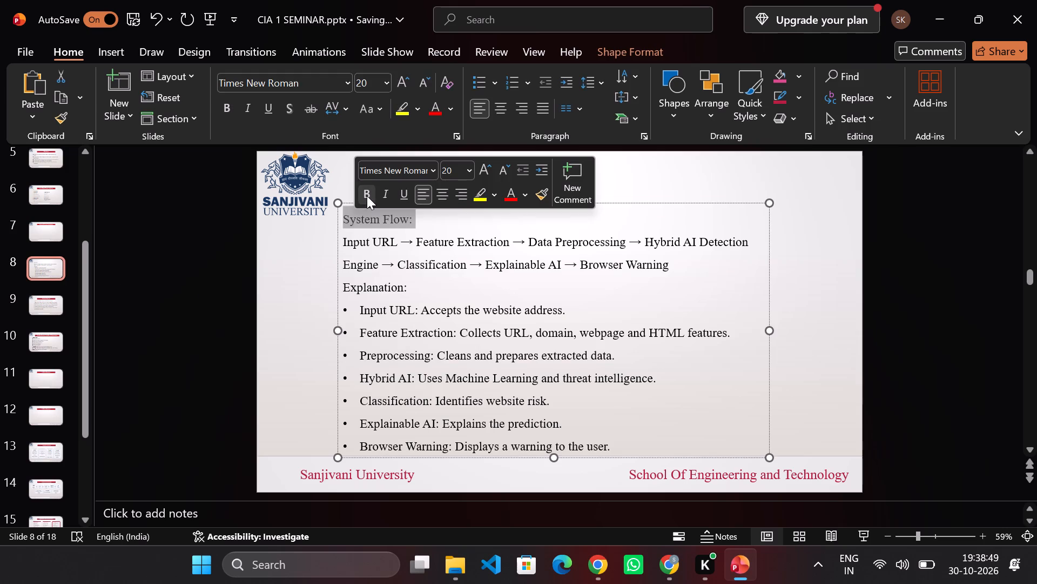
click(367, 196)
drag(410, 285, 343, 282)
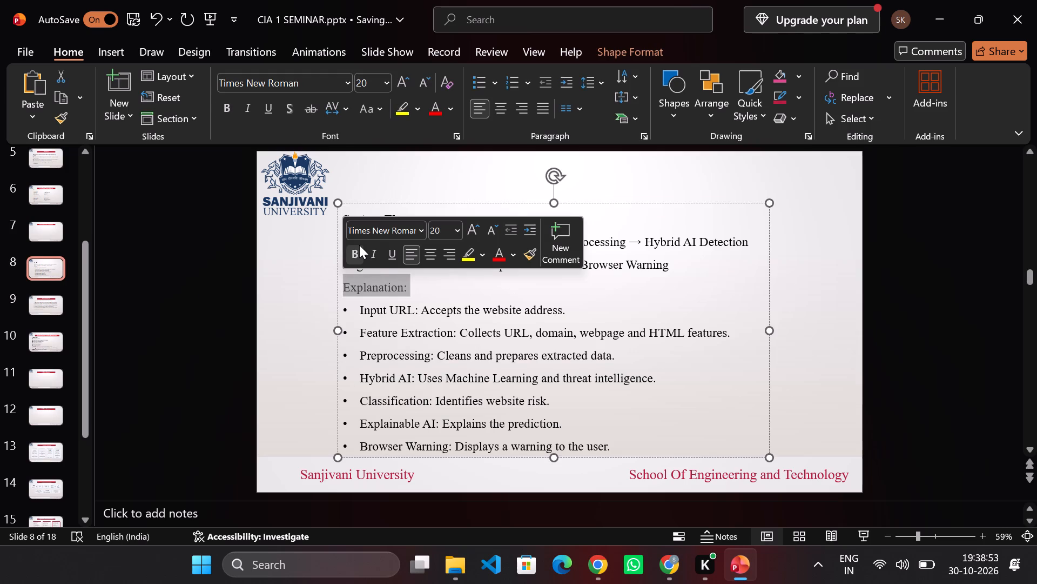
click(359, 249)
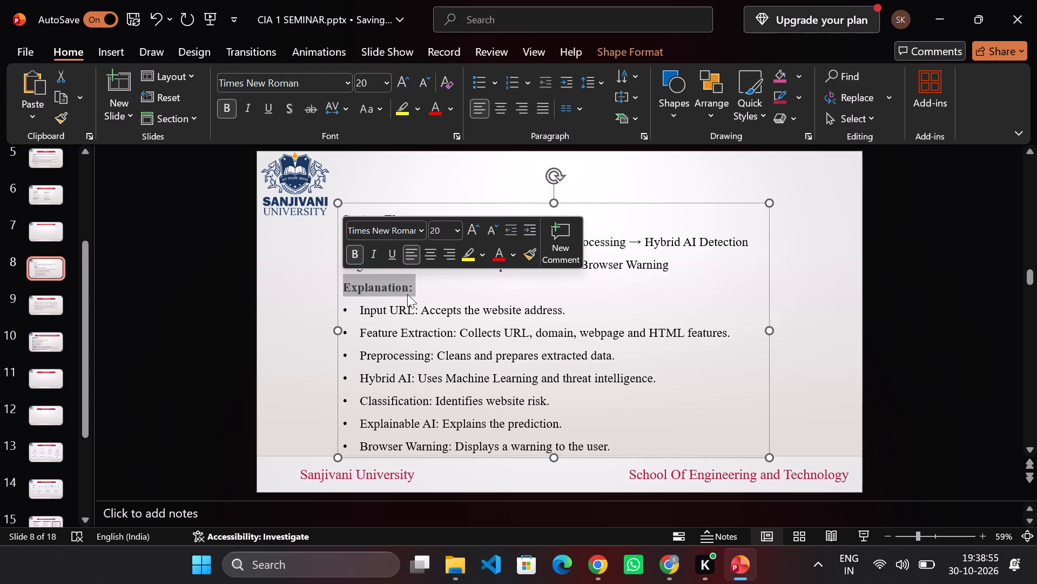
click(407, 294)
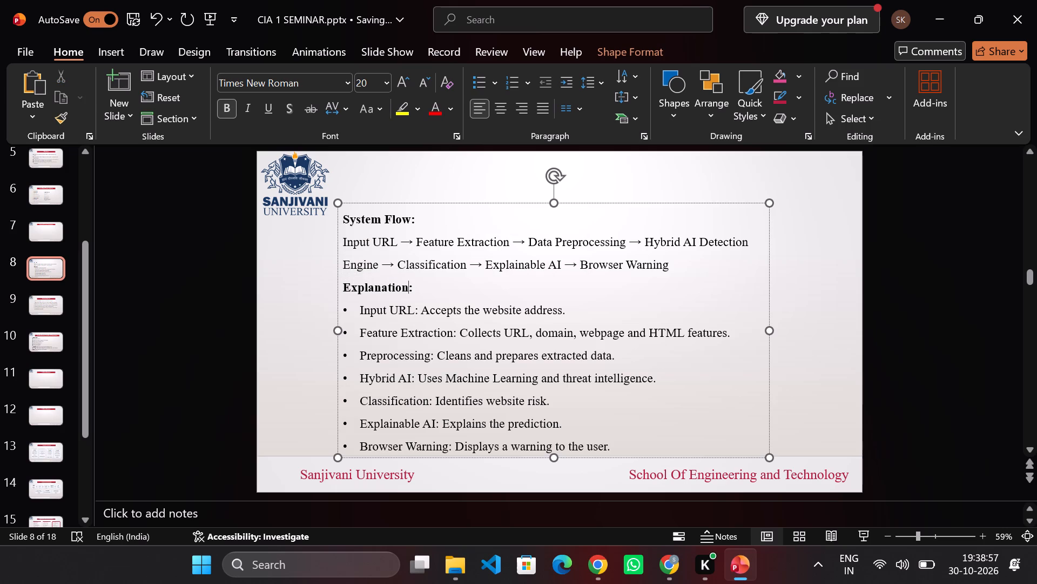
Change the bullets of the seven Explanation items on slide 8, Input URL through Browser Warning, to hollow squares.
drag(359, 310, 611, 446)
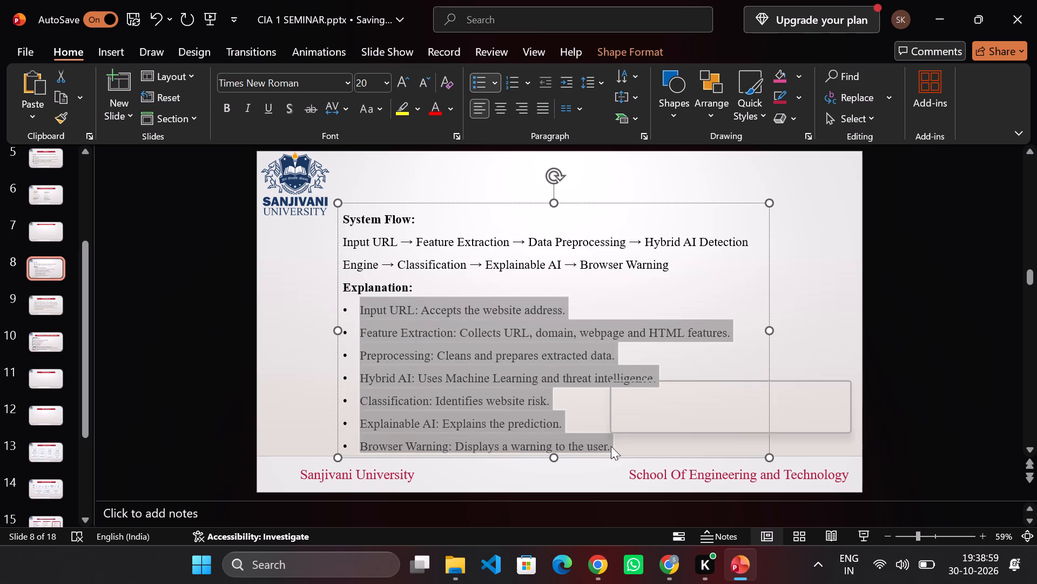
click(497, 78)
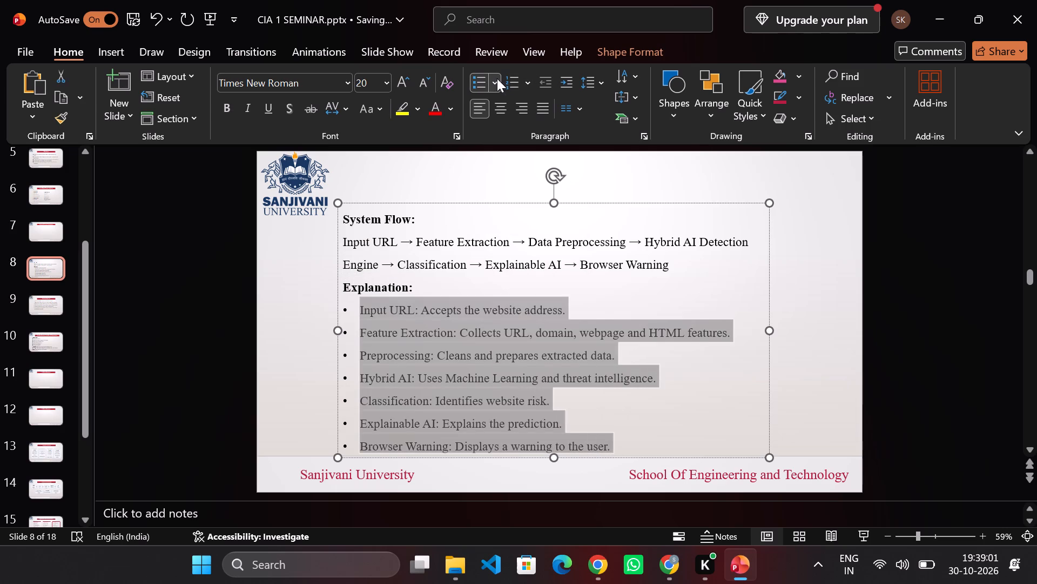
click(588, 190)
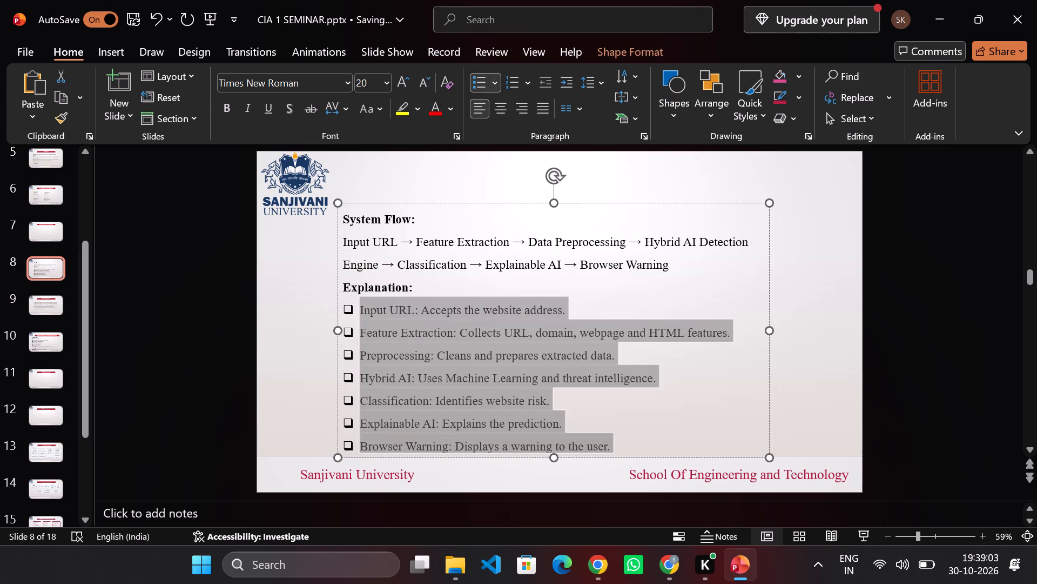
click(889, 241)
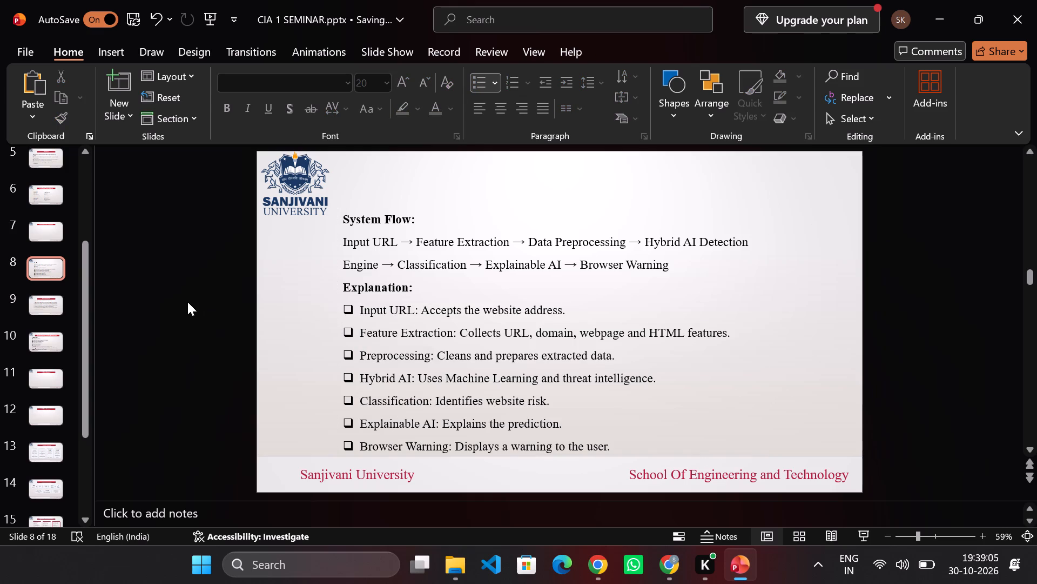
Review slides 1 to 11 for consistent headings, bullets and spacing.
click(52, 236)
click(53, 192)
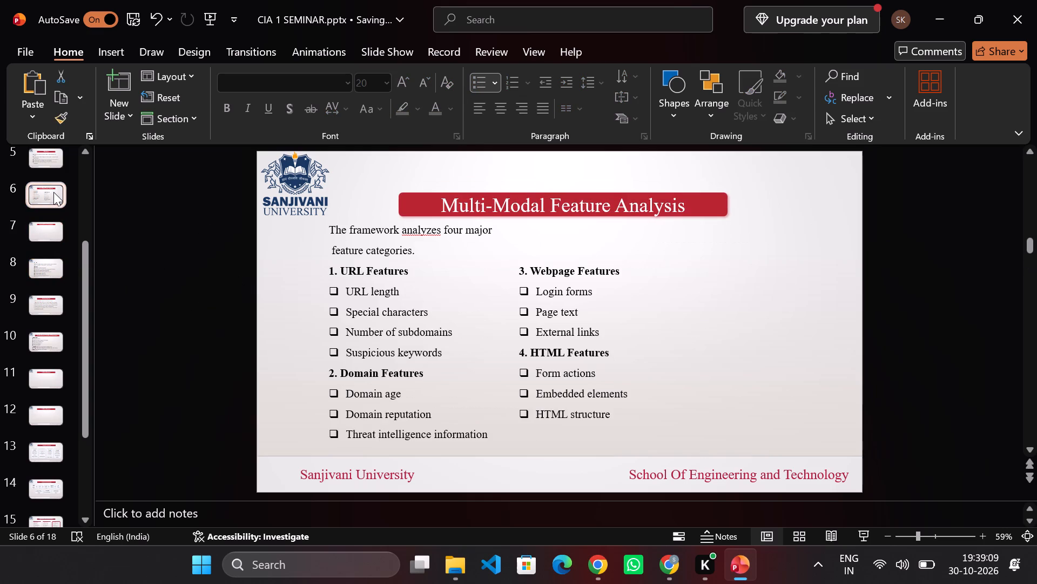
scroll(45, 215, up, 1)
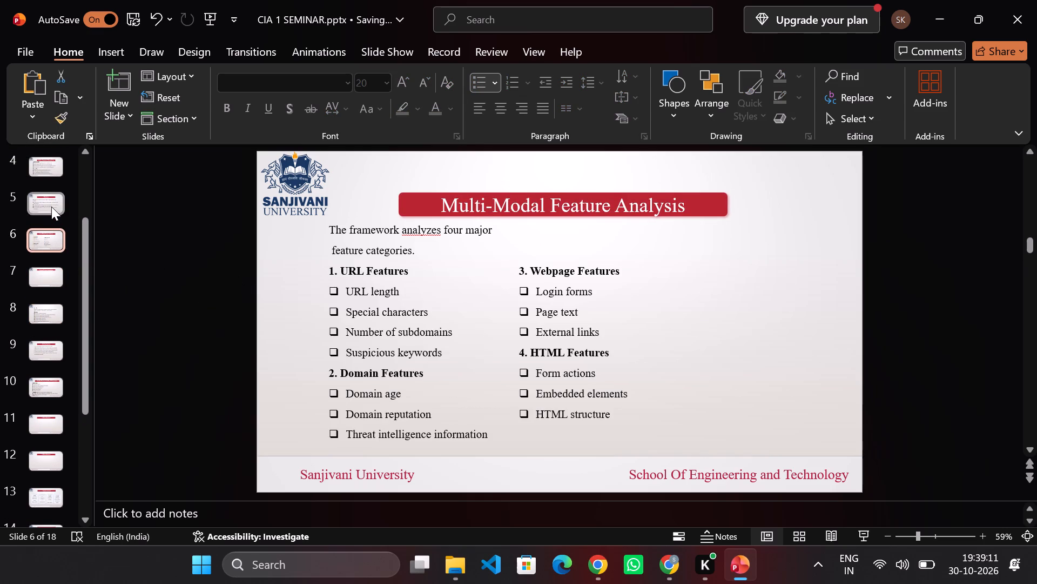
click(51, 207)
scroll(51, 207, up, 2)
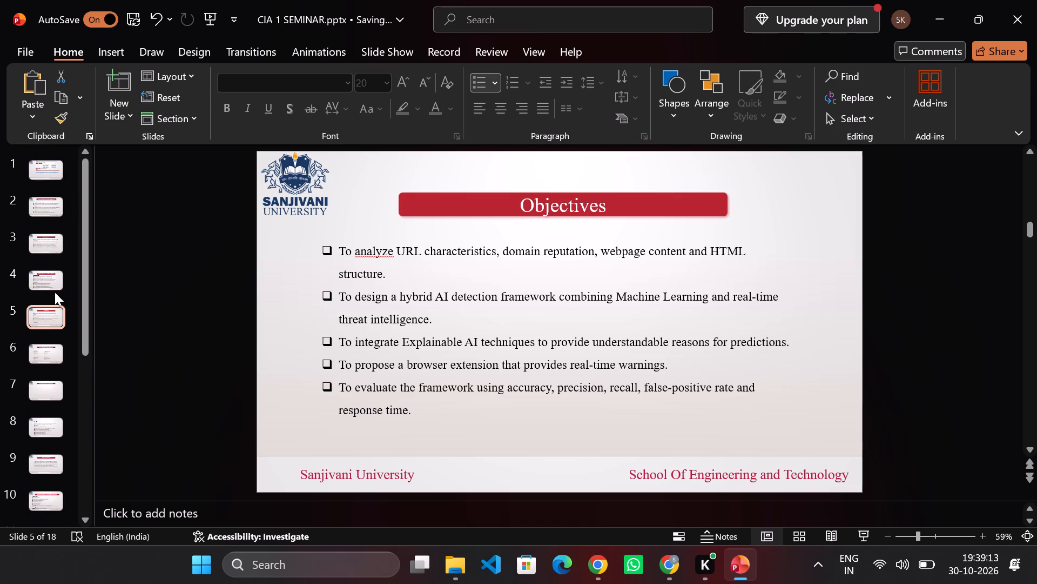
click(54, 289)
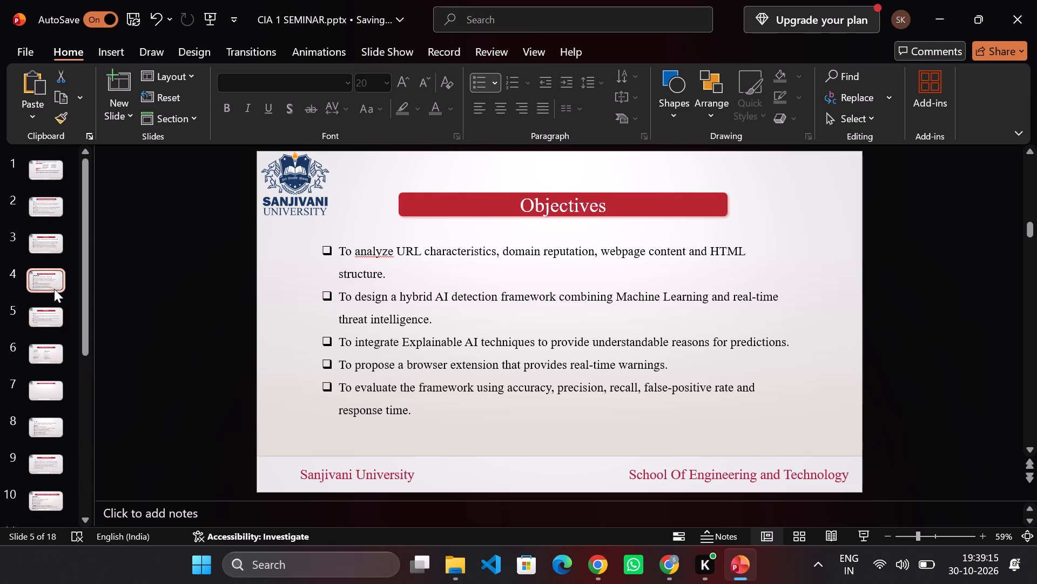
click(56, 234)
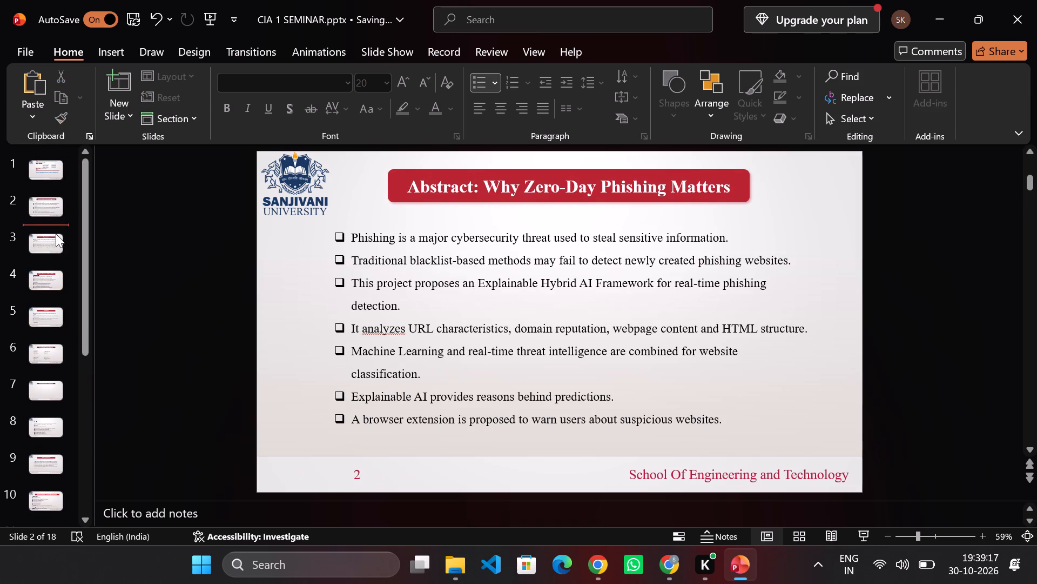
click(54, 196)
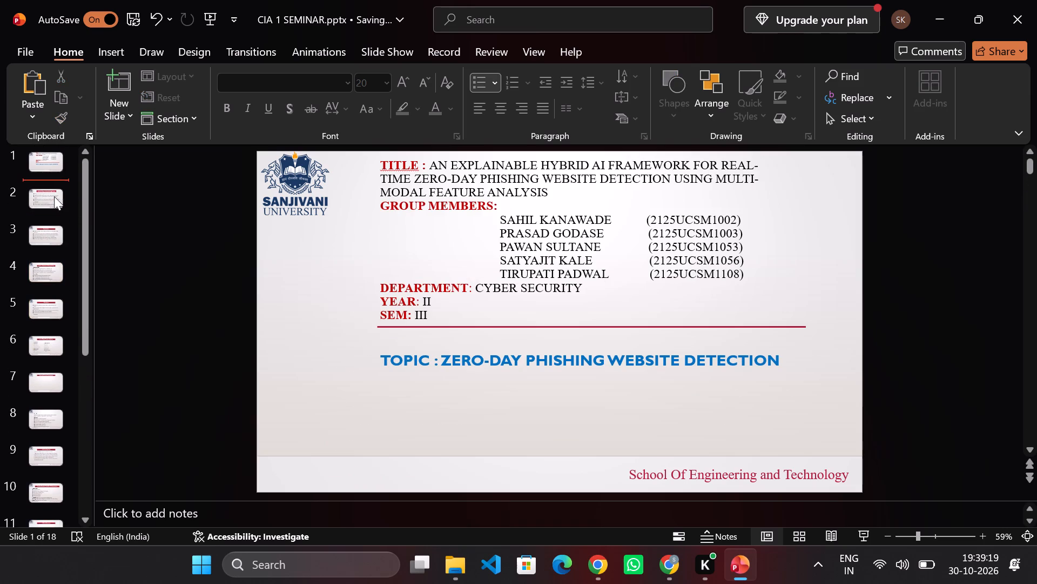
click(52, 231)
click(55, 242)
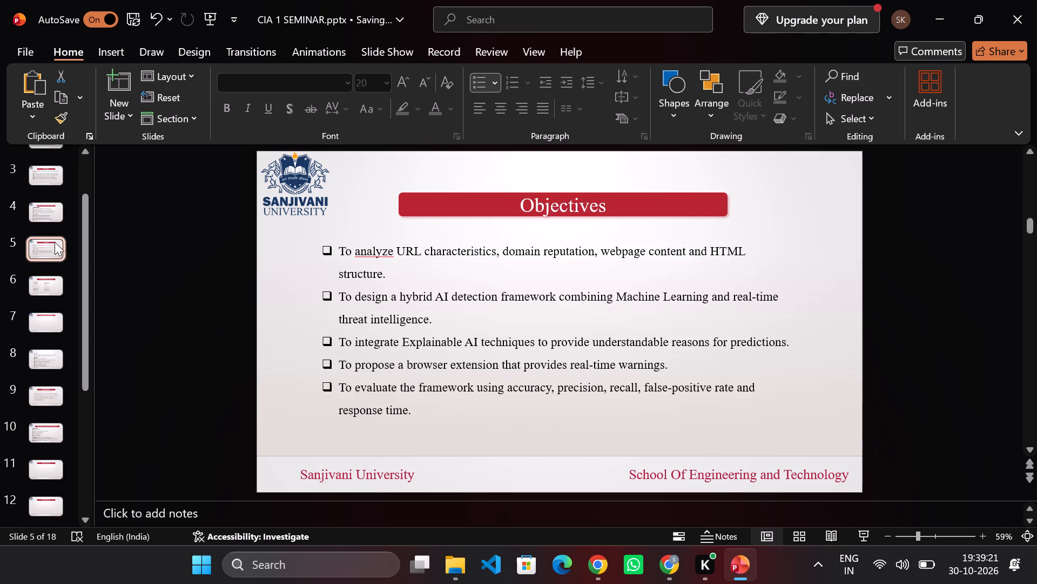
scroll(55, 242, down, 1)
click(50, 211)
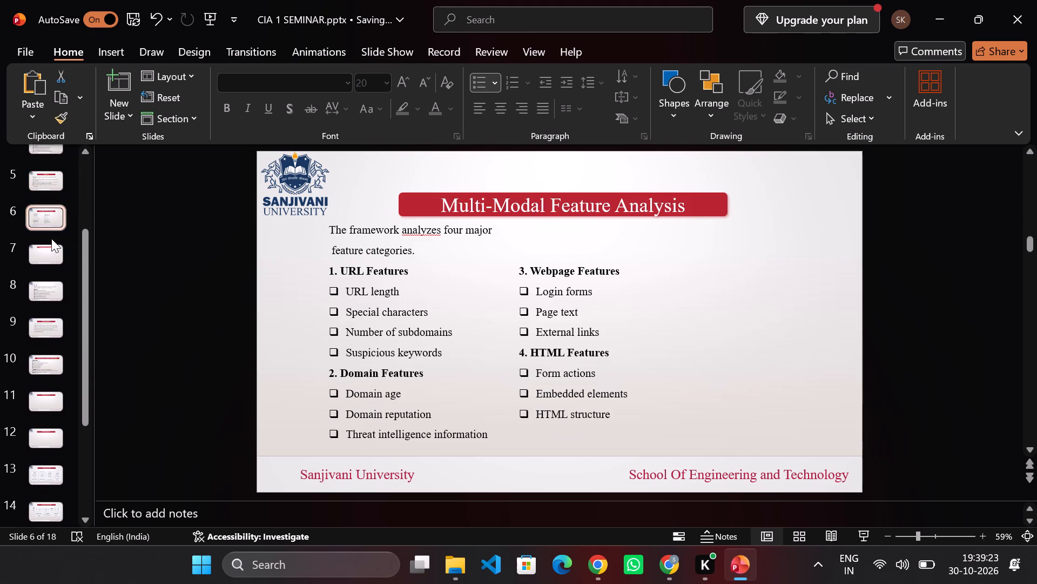
click(53, 251)
click(51, 287)
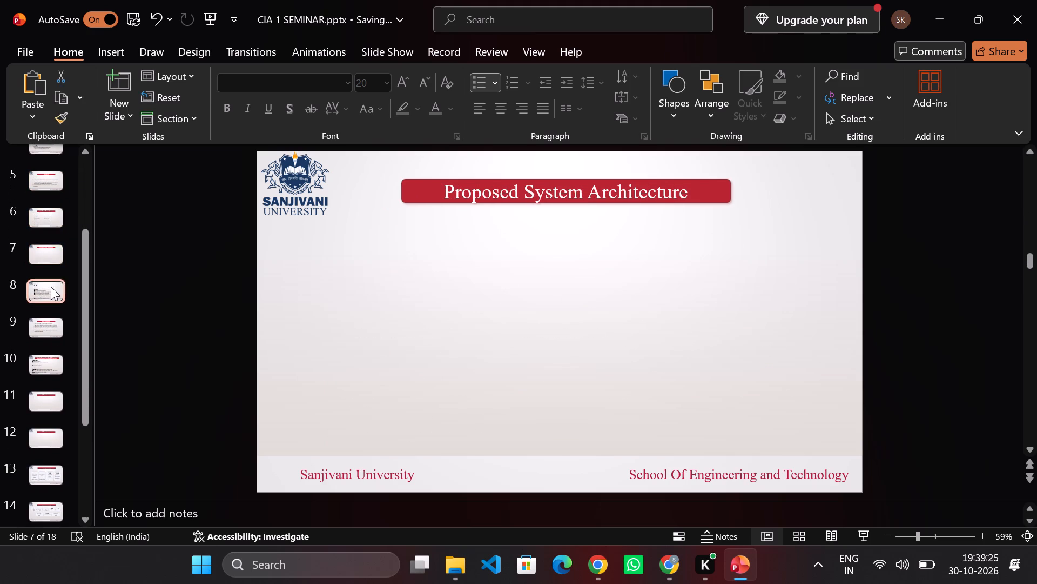
click(55, 325)
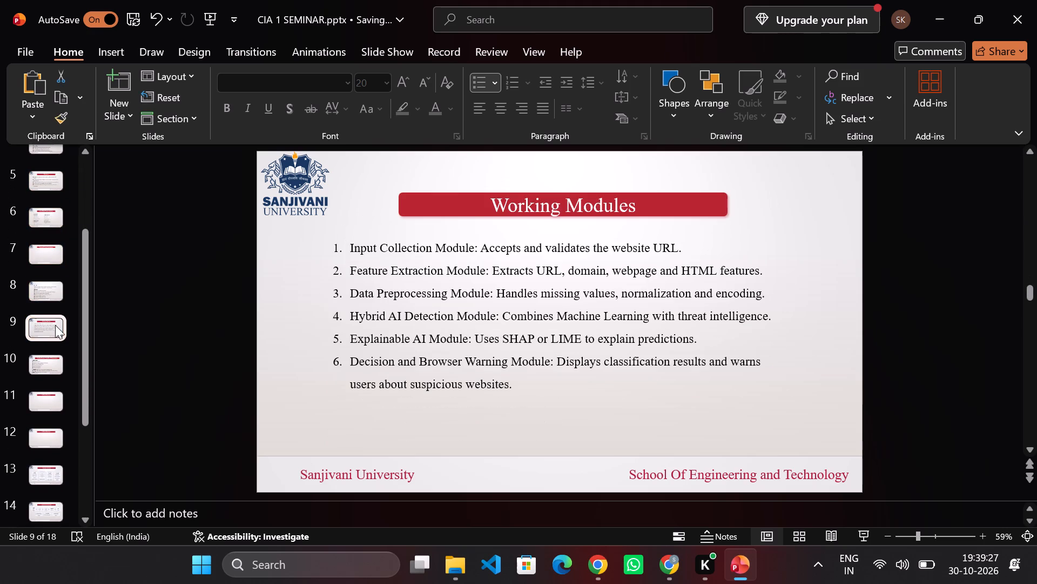
click(53, 365)
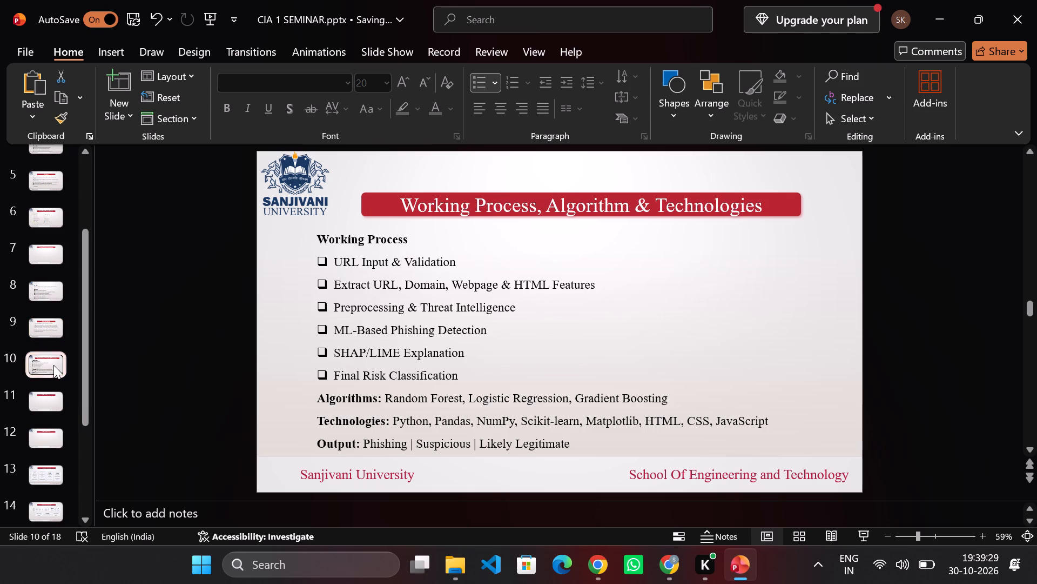
click(54, 399)
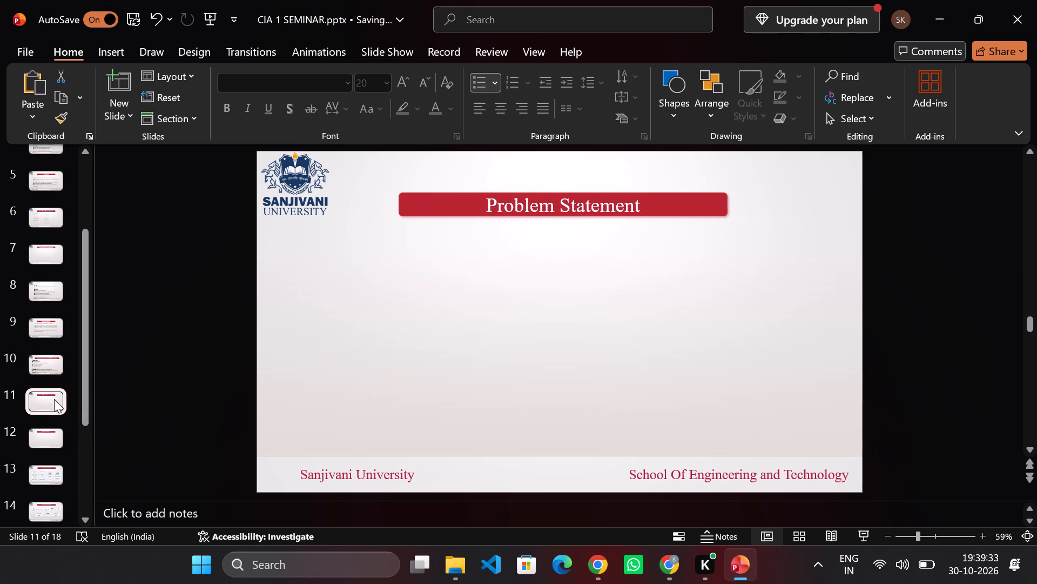
Change the numbering of the six Working Modules items on slide 9 to hollow square bullets.
click(50, 358)
click(52, 336)
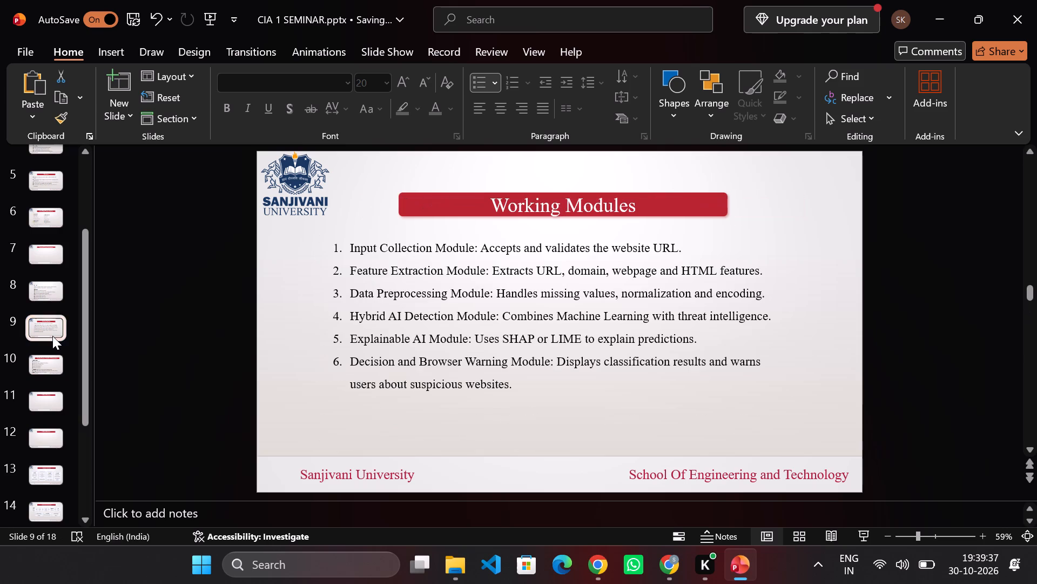
click(433, 362)
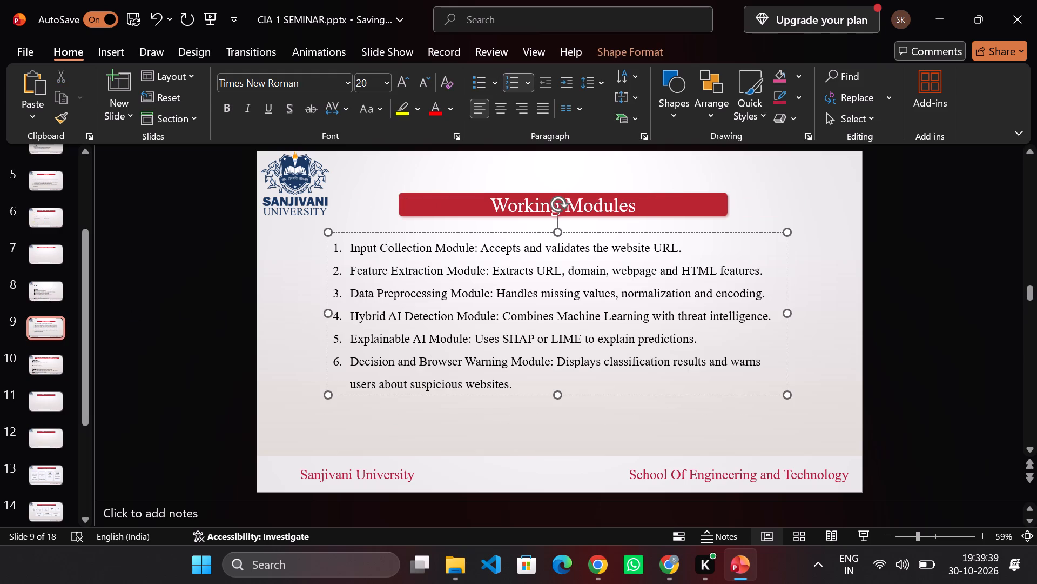
key(ctrl+a)
click(498, 81)
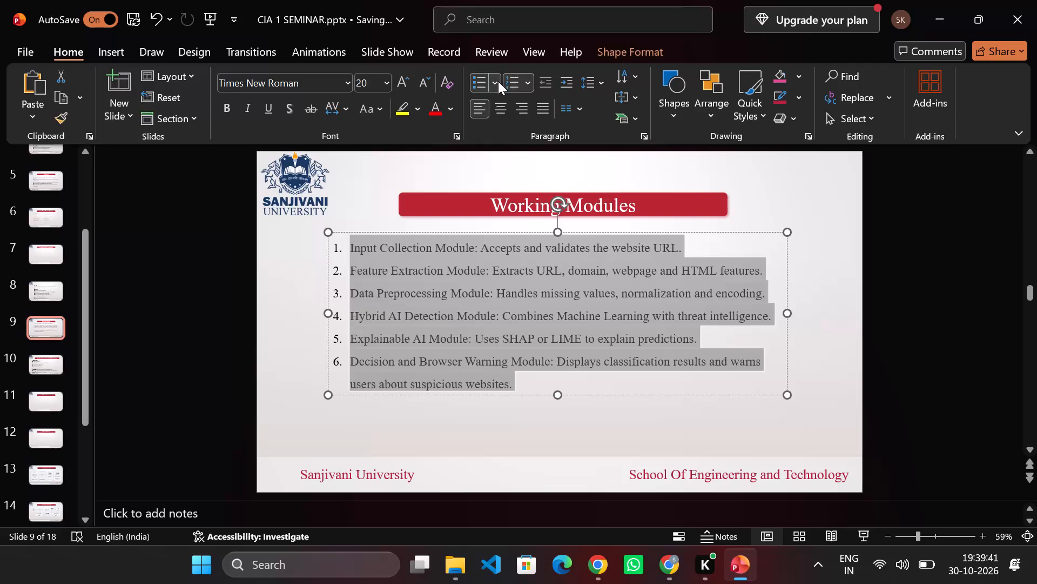
click(570, 201)
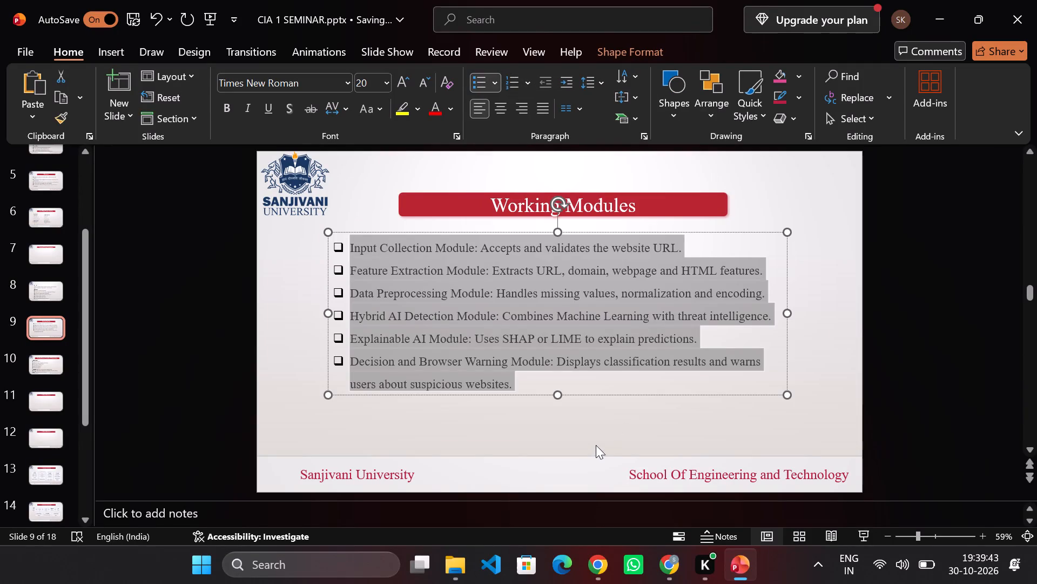
click(591, 450)
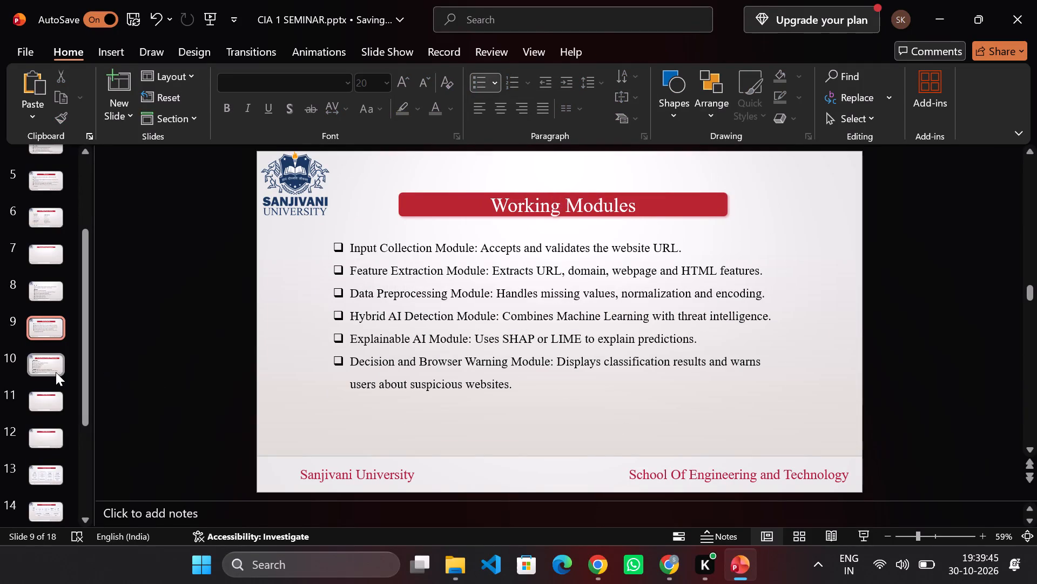
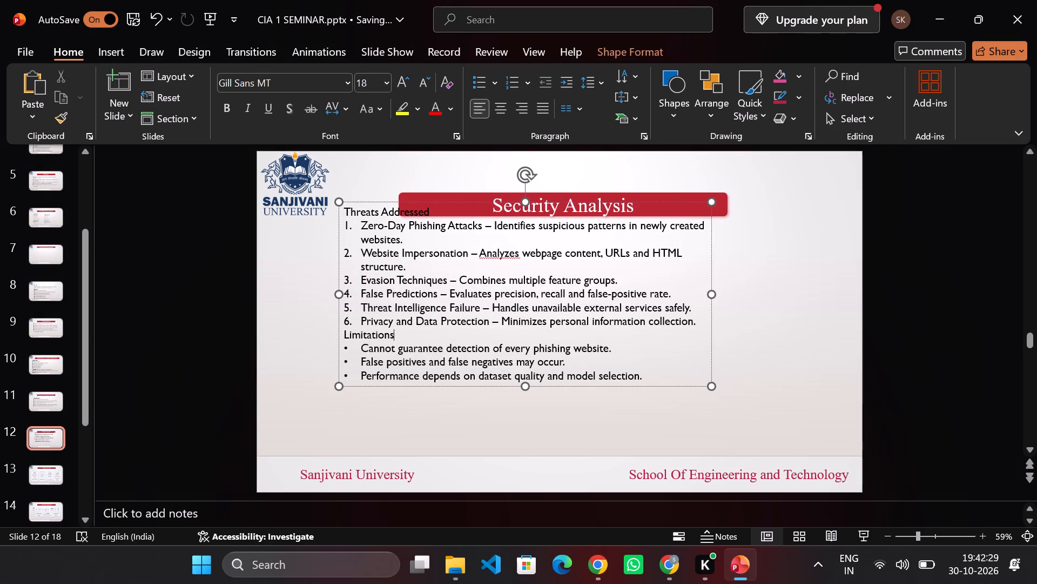
key(ctrl+a)
click(329, 83)
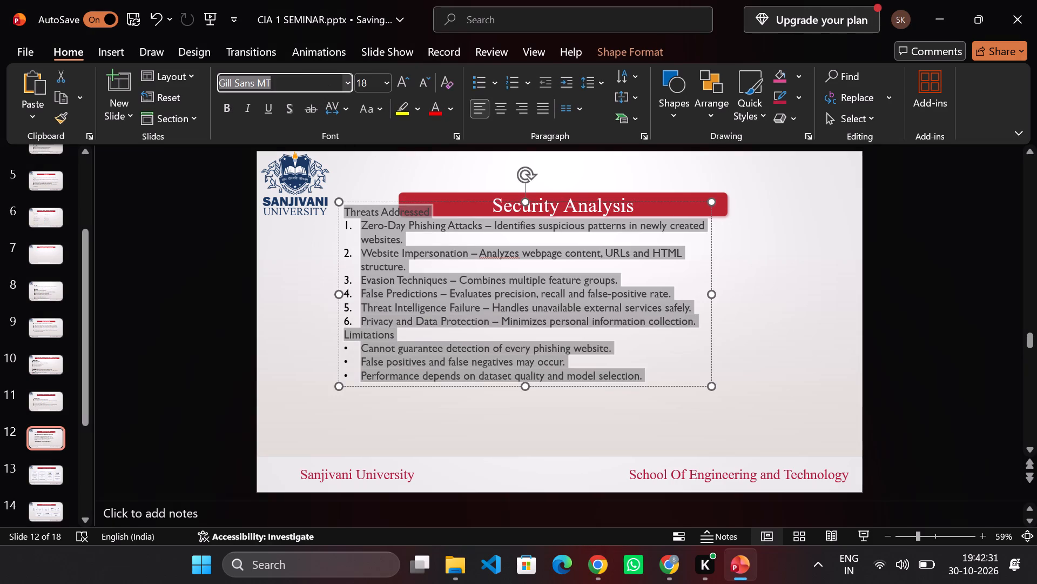
key(t)
Set the font size of all the Threats Addressed and Limitations text on slide 12 to 20.
click(376, 81)
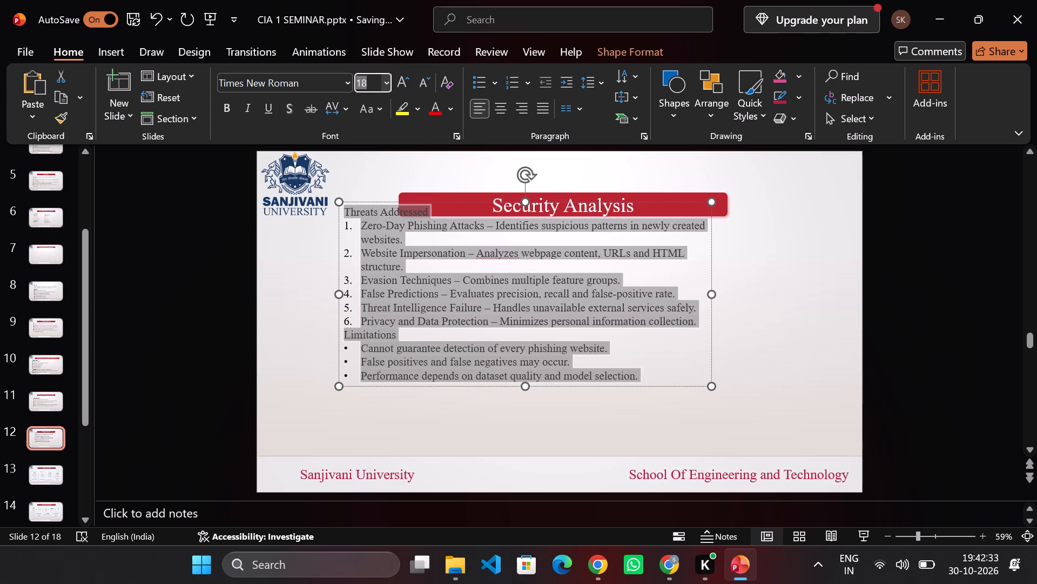
text(20)
Move the Security Analysis body text box below the title banner and widen it rightward so the text clears the slide's footer.
drag(440, 387, 422, 403)
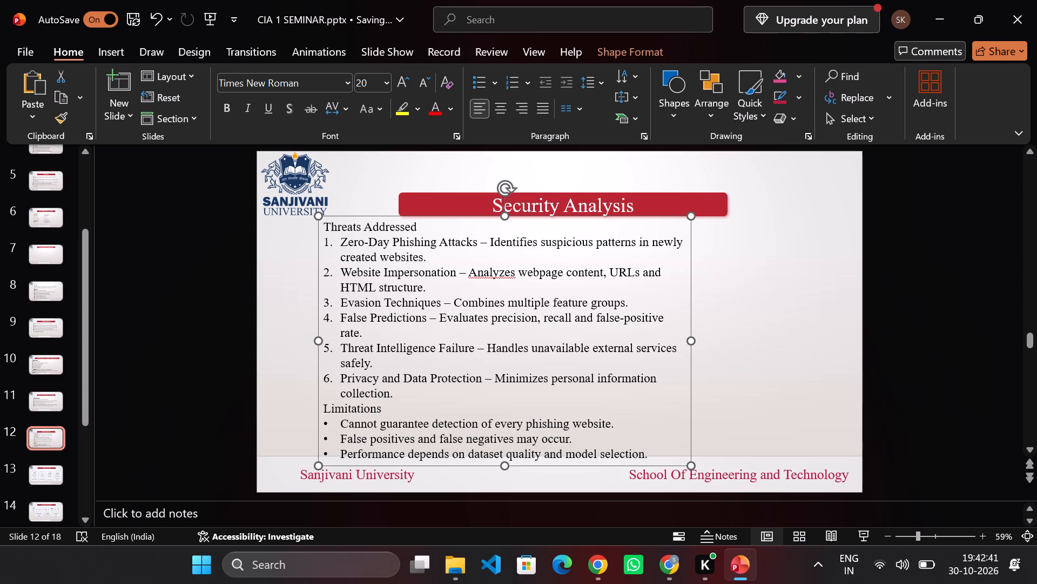
drag(688, 340, 744, 340)
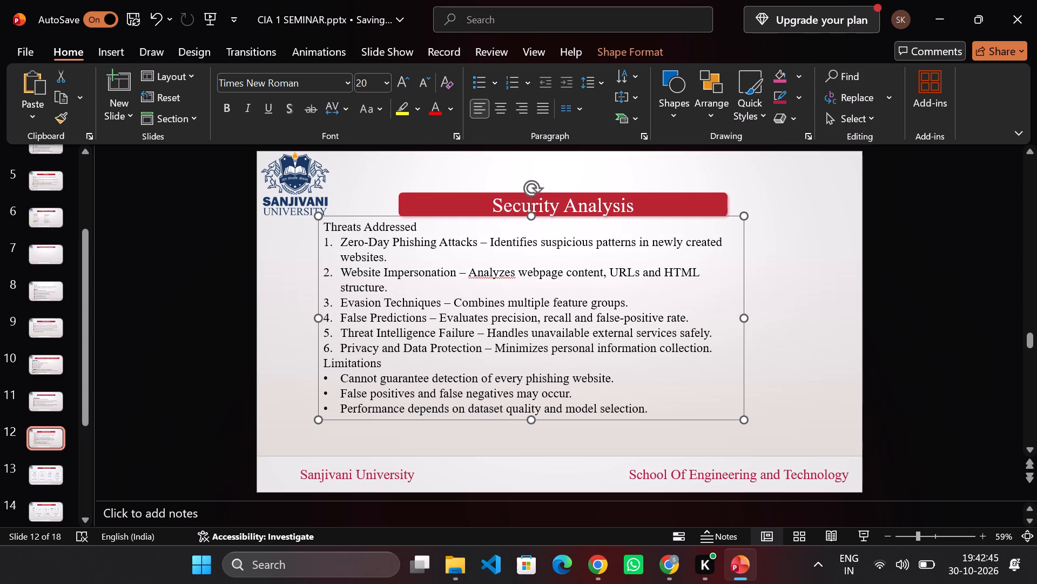
drag(625, 418, 624, 432)
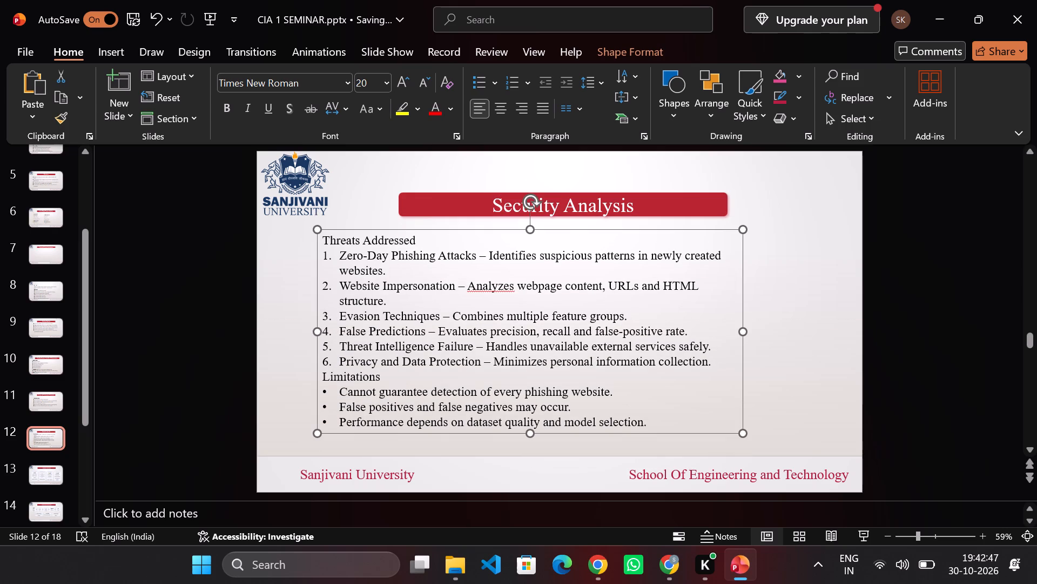
Change the six numbered Threats Addressed items on slide 12 to hollow square bullets.
drag(337, 257, 585, 353)
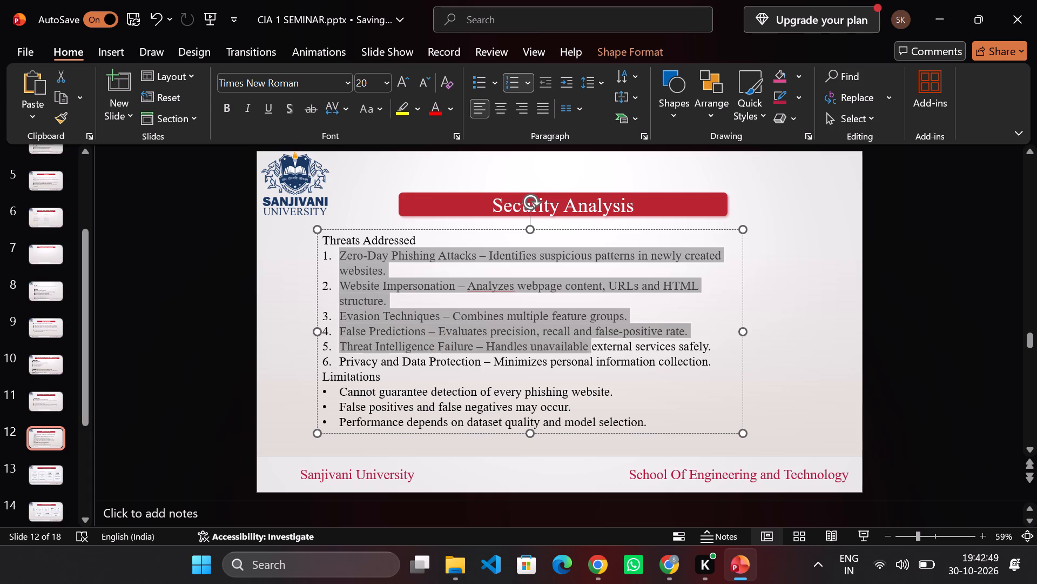
drag(585, 353, 709, 364)
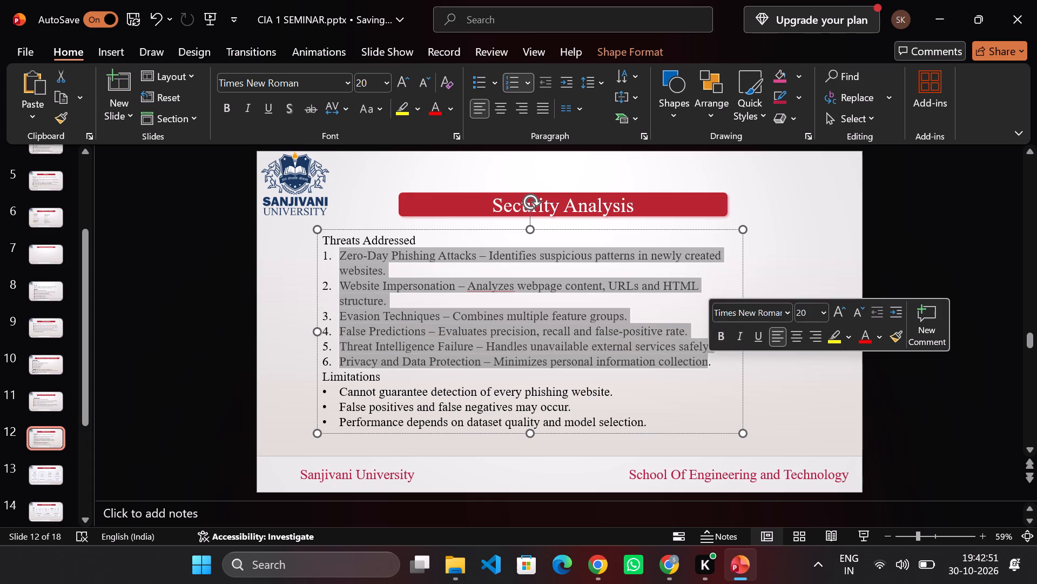
click(497, 78)
click(577, 181)
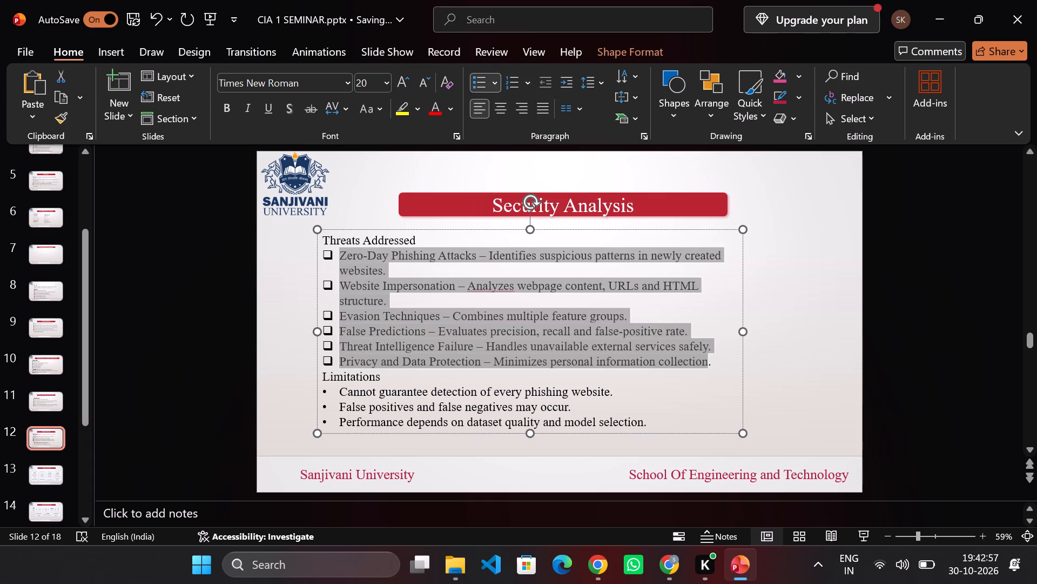
Make the Threats Addressed and Limitations headings on slide 12 bold.
drag(421, 237, 333, 231)
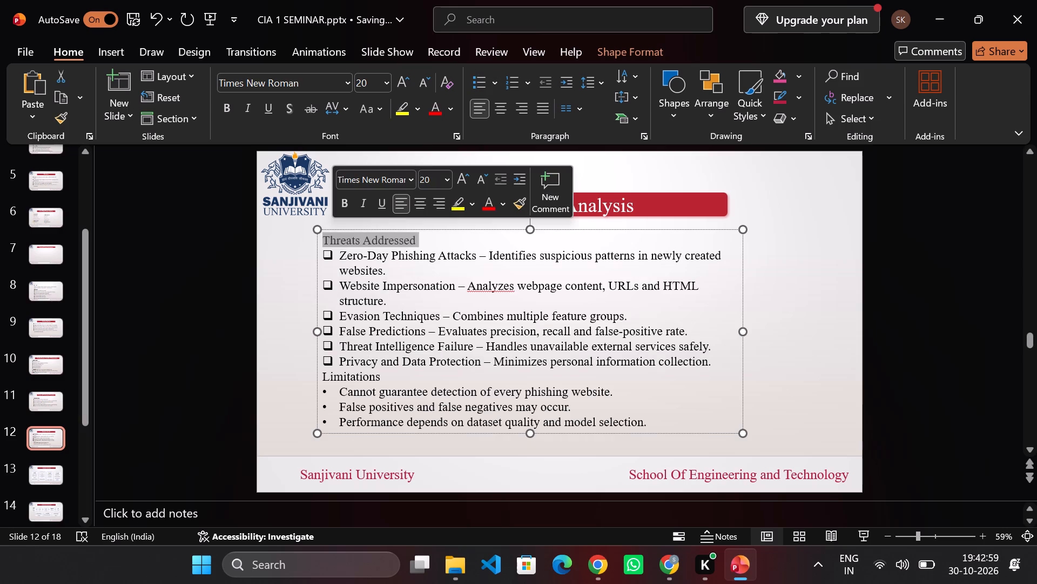
click(344, 213)
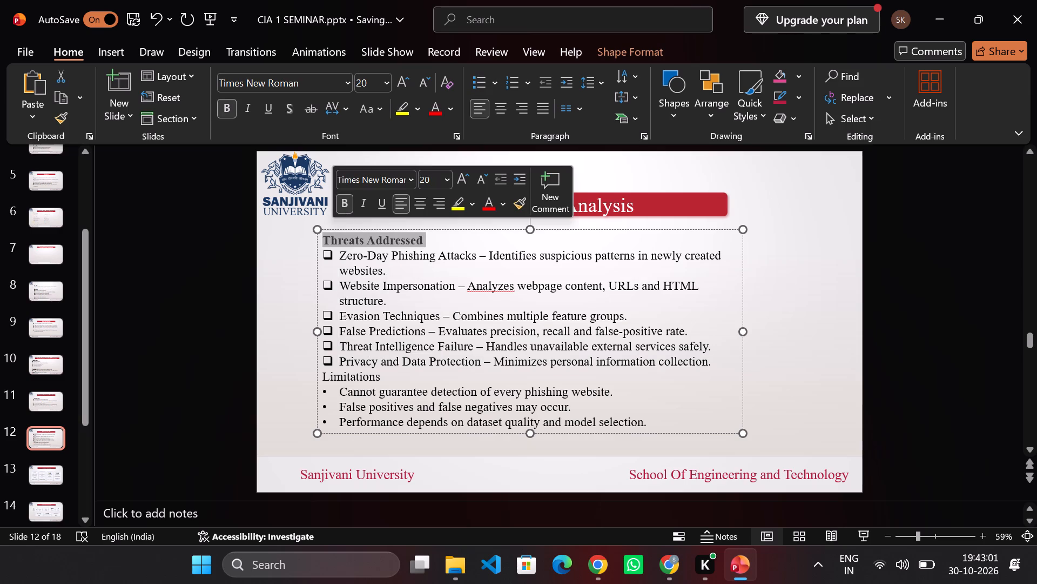
drag(402, 377, 315, 380)
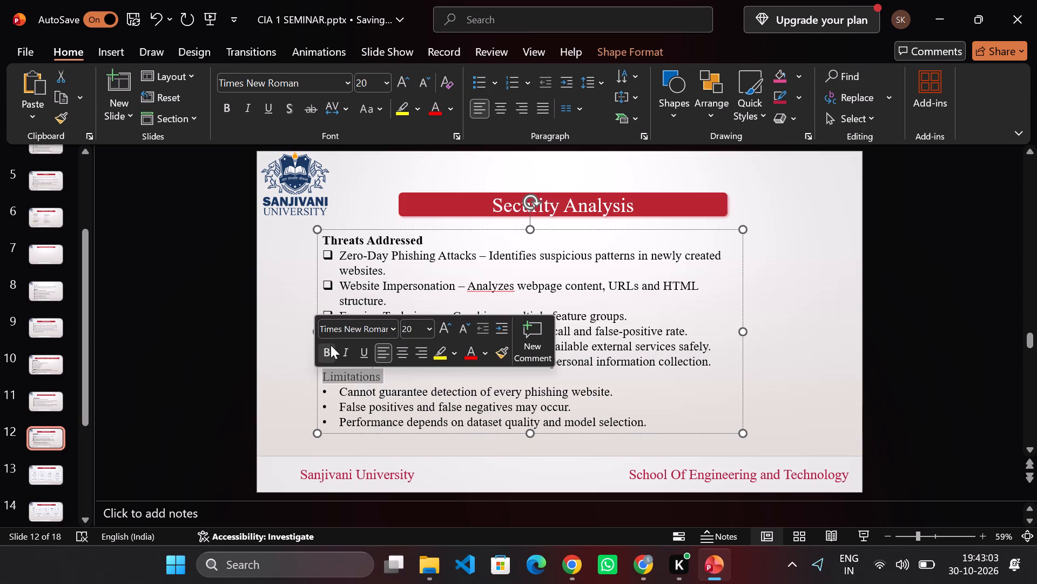
click(331, 345)
Change the three Limitations items on slide 12 to hollow square bullets.
drag(339, 393, 444, 415)
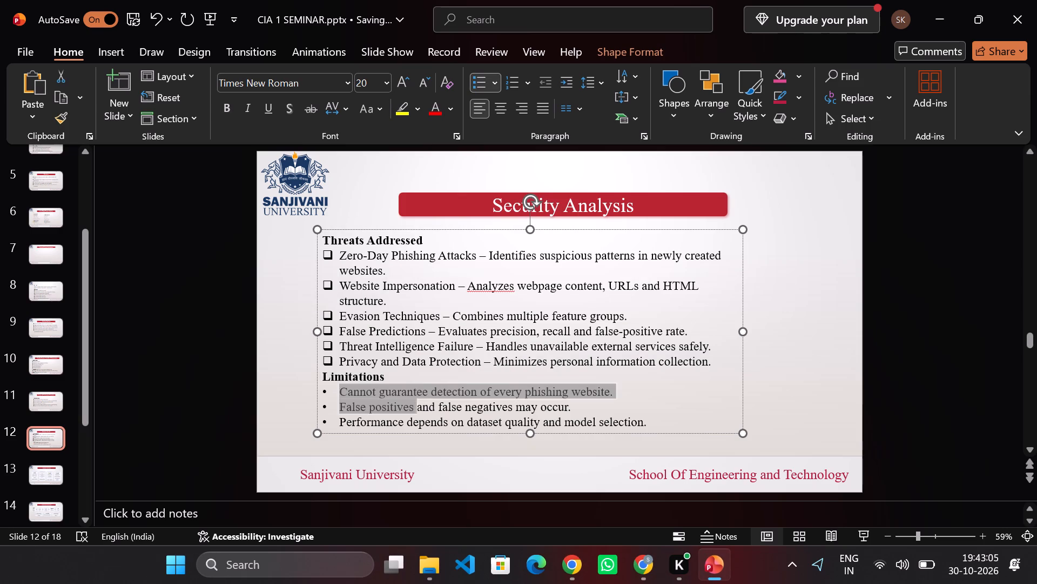
drag(444, 415, 638, 425)
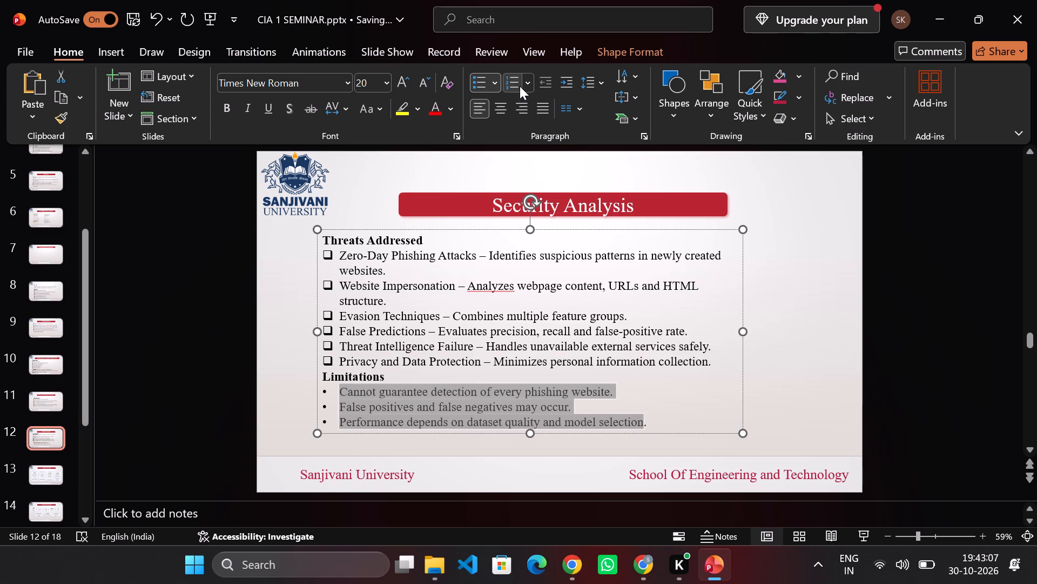
click(489, 82)
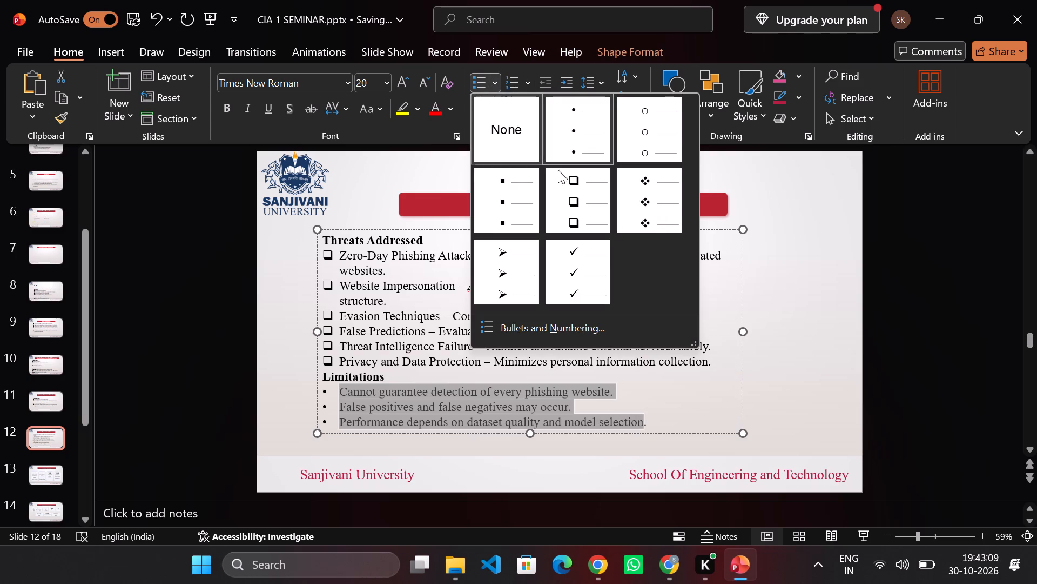
click(579, 190)
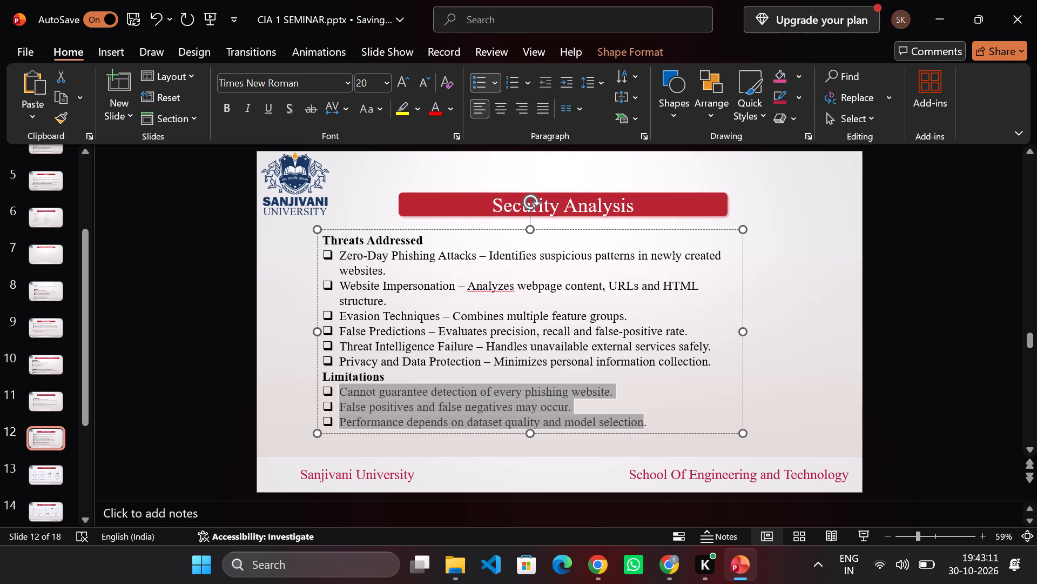
Insert a blank line between the Privacy and Data Protection item and the Limitations heading on slide 12.
click(710, 366)
key(Return)
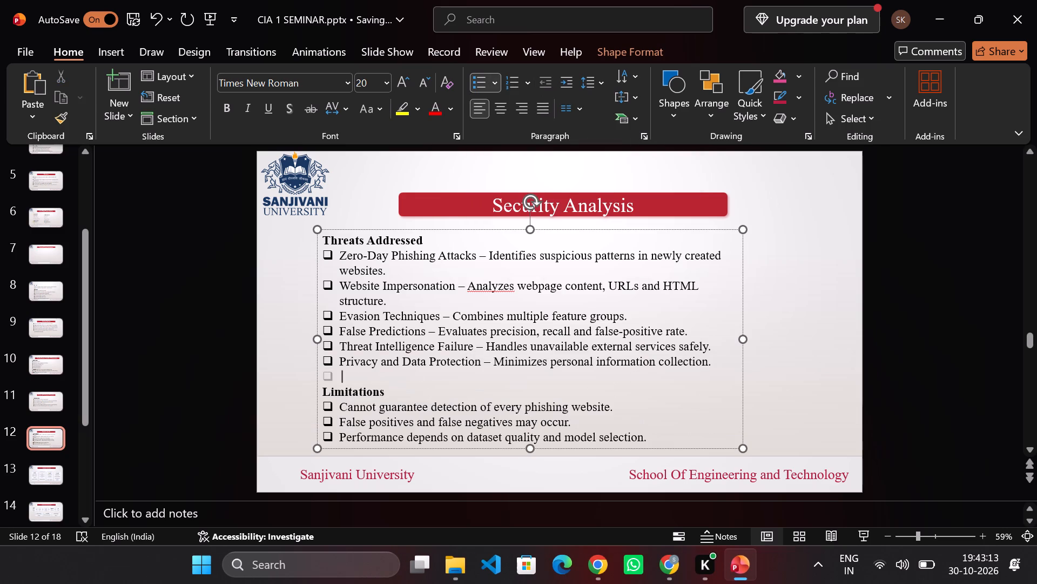
click(932, 288)
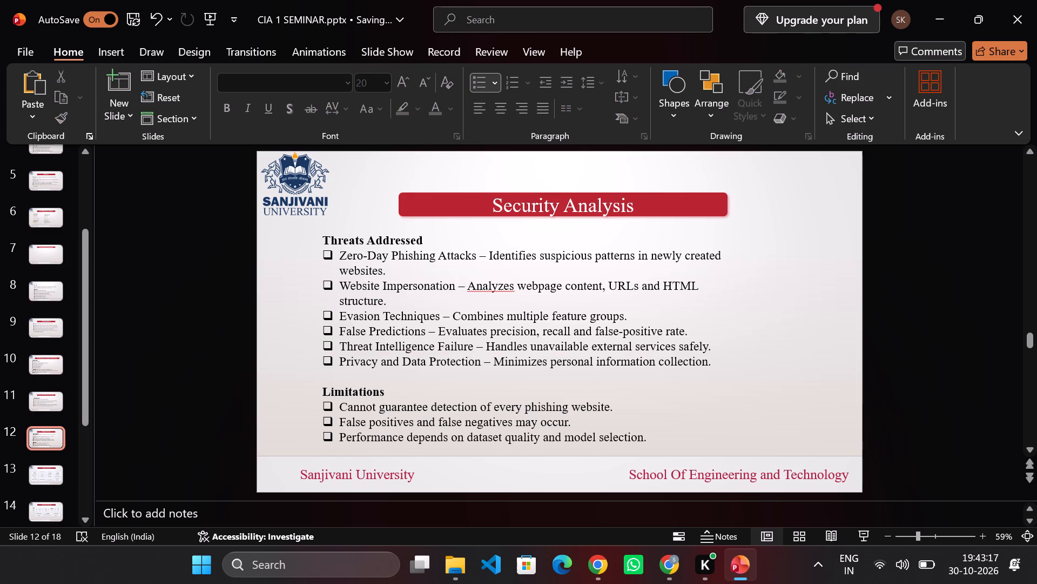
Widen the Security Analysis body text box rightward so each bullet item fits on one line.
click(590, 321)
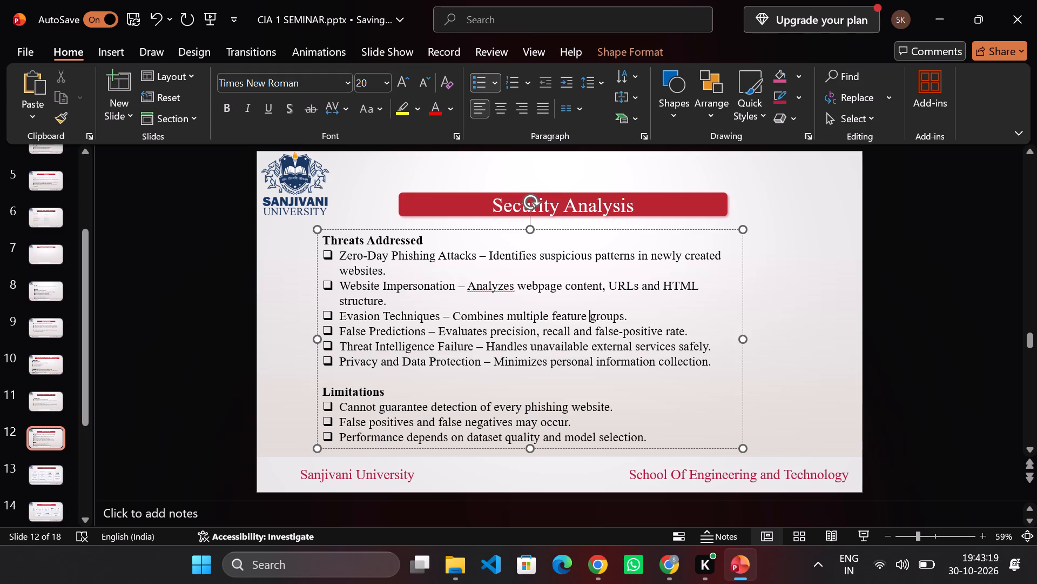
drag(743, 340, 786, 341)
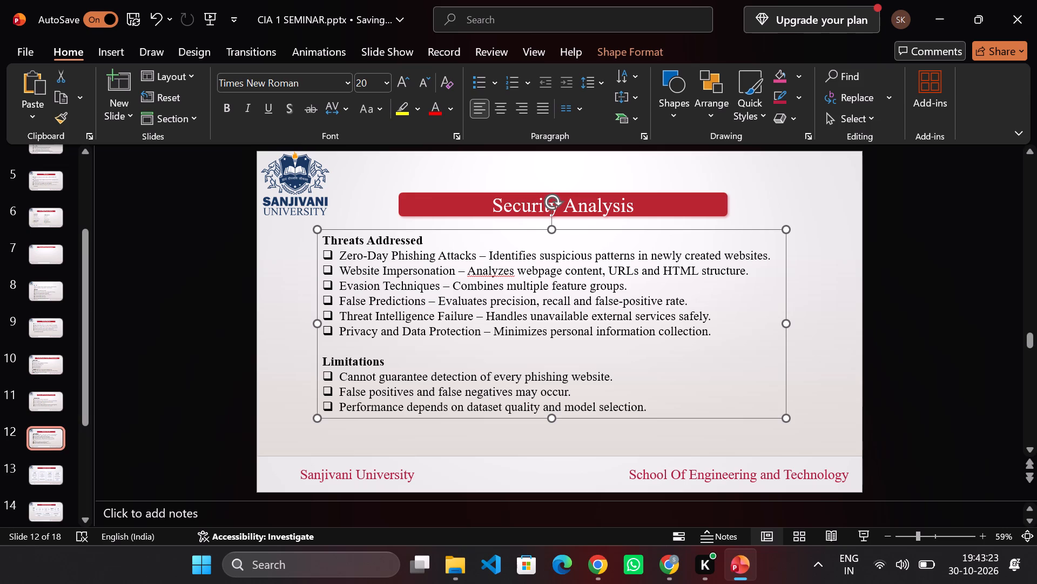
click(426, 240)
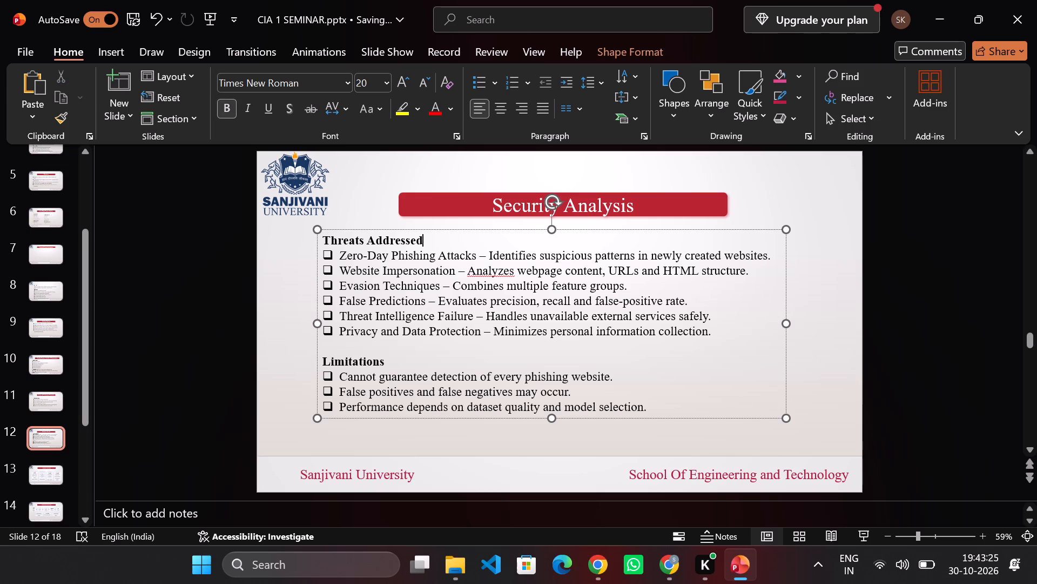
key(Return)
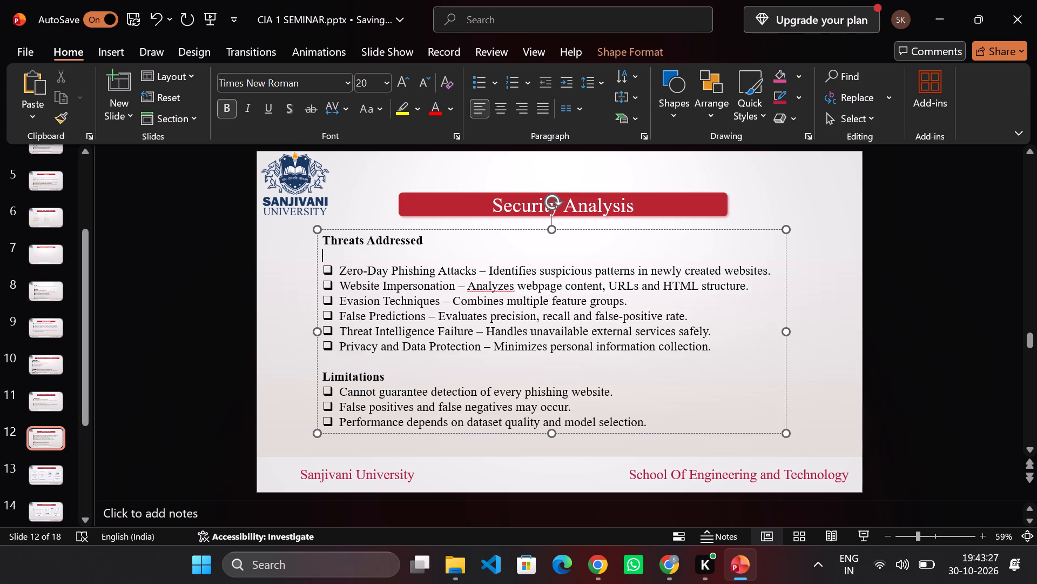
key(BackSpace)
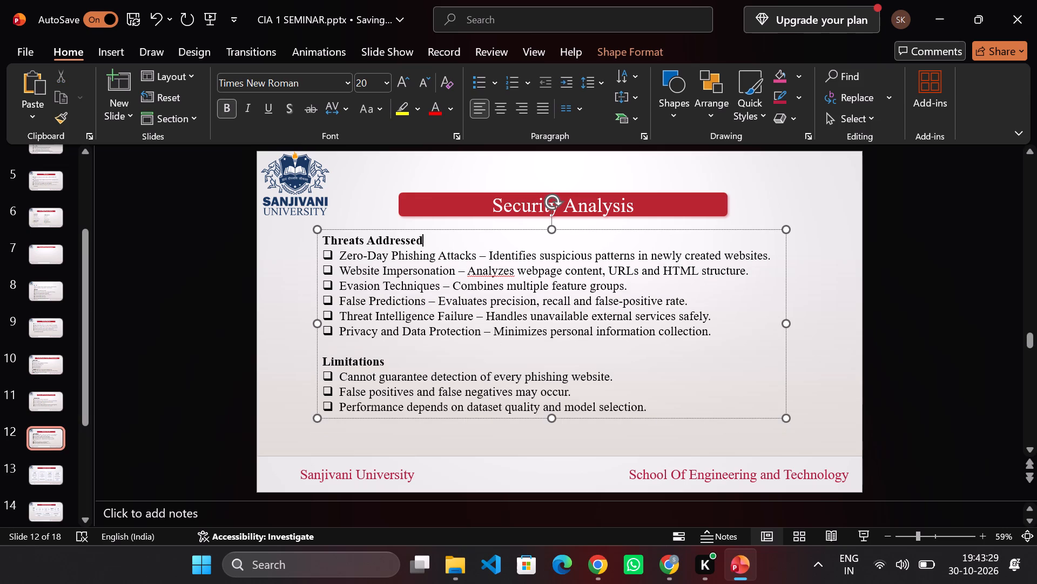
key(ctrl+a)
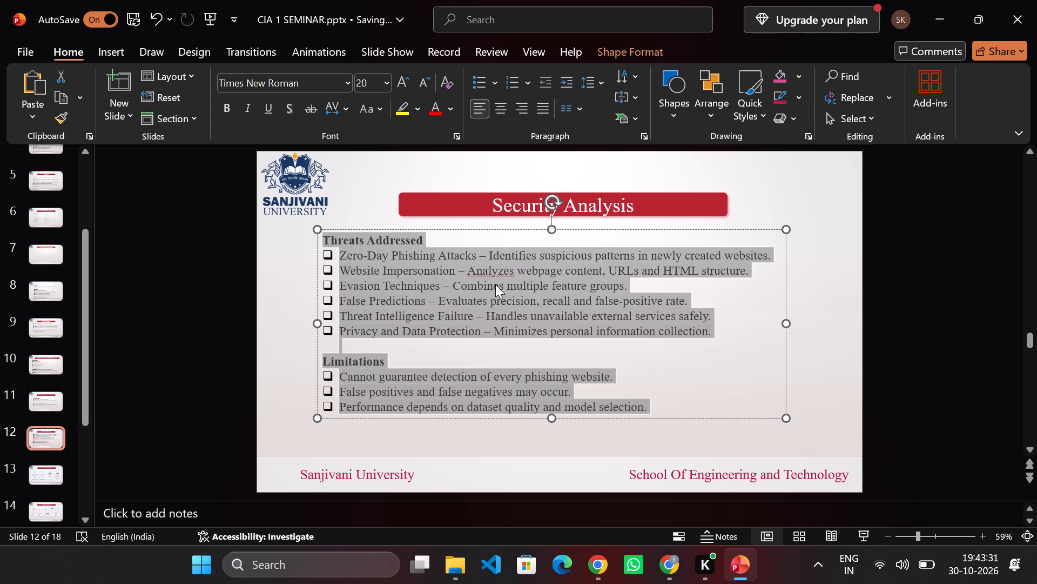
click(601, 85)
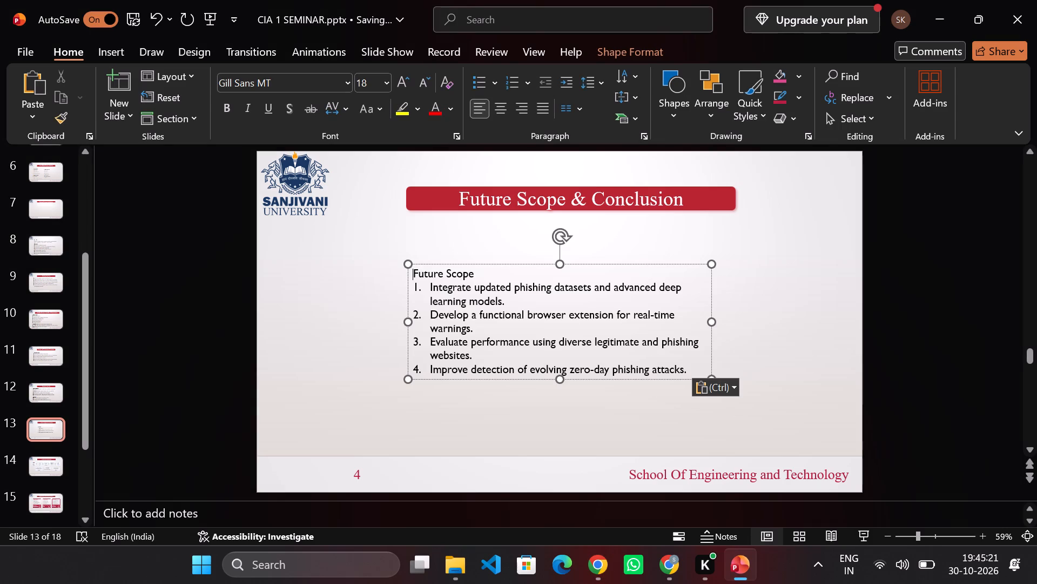
Copy ChatGPT's Conclusion section and paste it below the Future Scope list on slide 13, separated by a blank line.
key(alt+Tab)
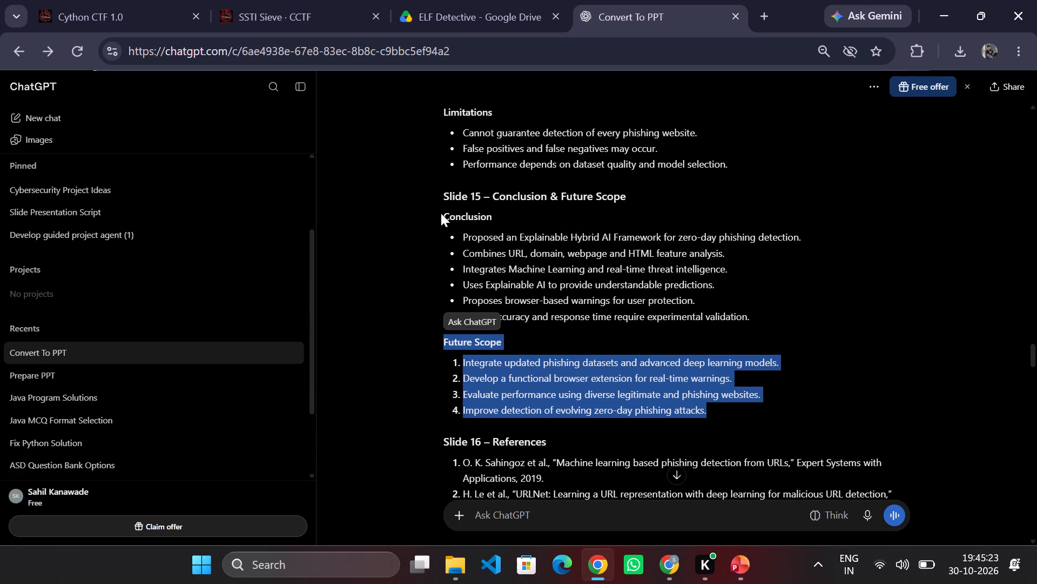
drag(441, 213, 768, 313)
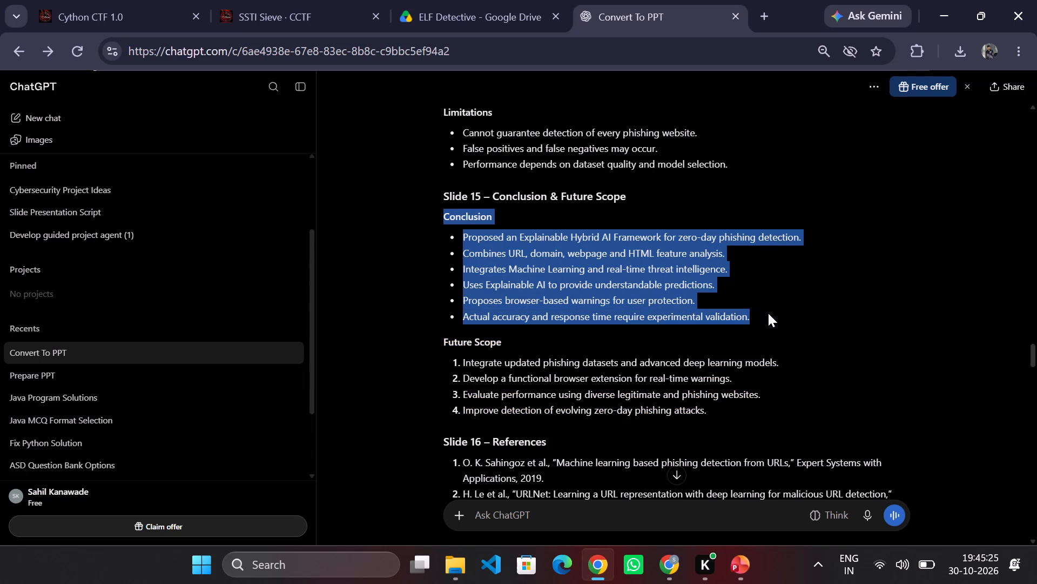
key(ctrl+c)
key(alt+Tab)
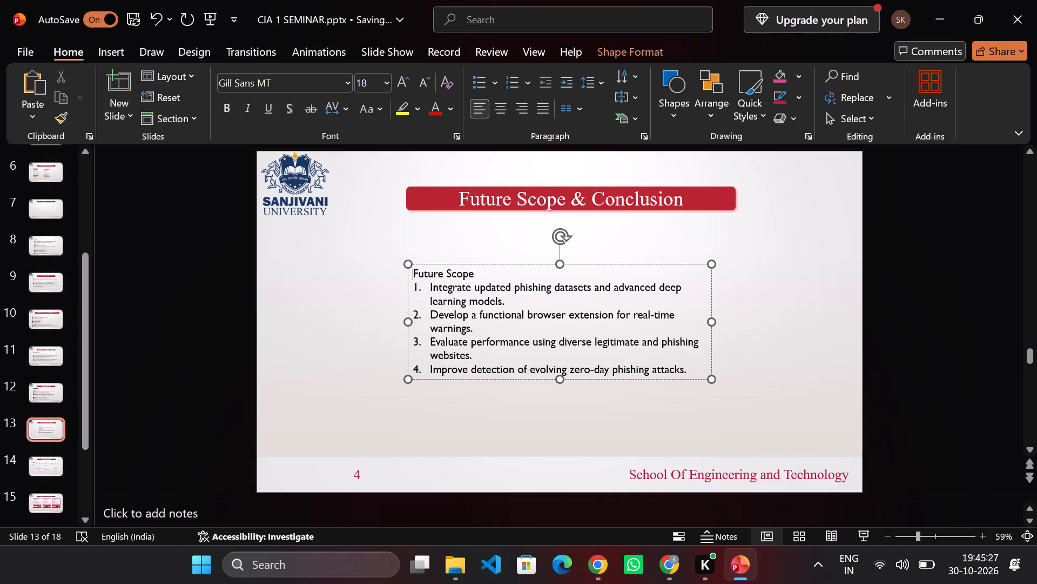
click(691, 367)
key(Return)
key(Return)
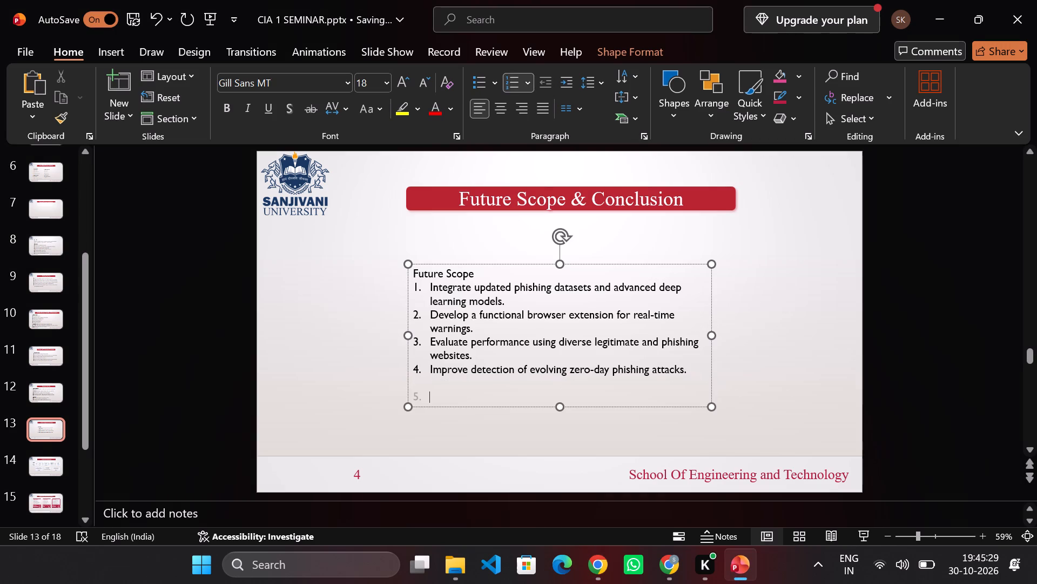
key(BackSpace)
key(ctrl+v)
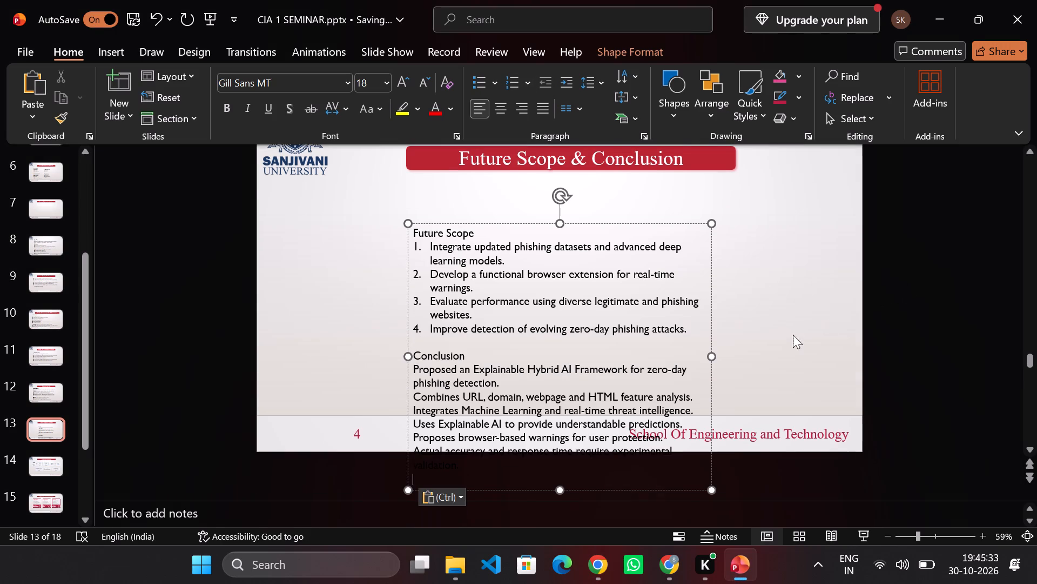
Widen the slide 13 text box so each point fits on one line and move it up beneath the title.
drag(712, 357, 824, 356)
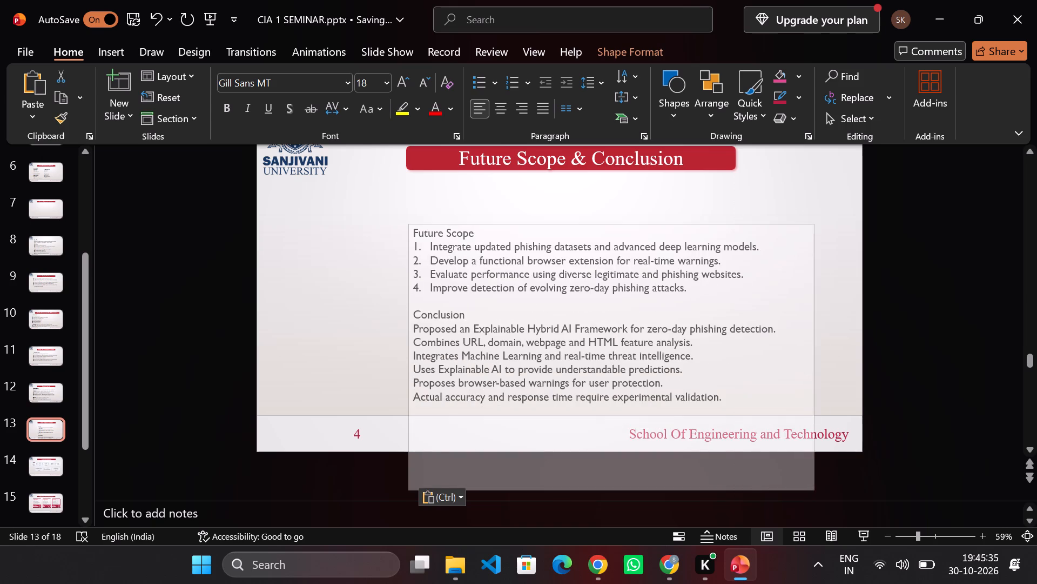
drag(824, 356, 831, 356)
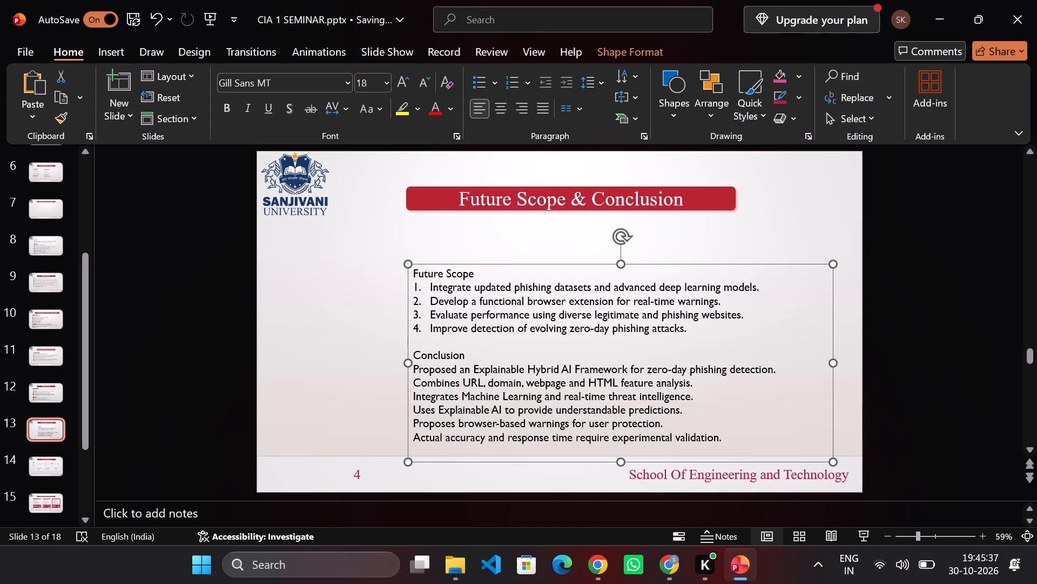
drag(523, 261, 456, 237)
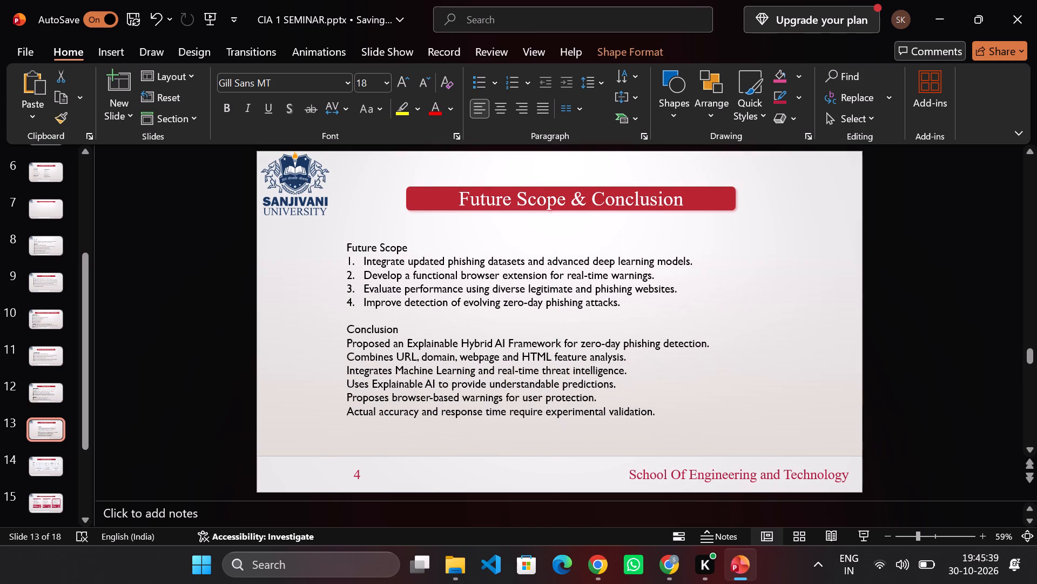
drag(456, 237, 440, 224)
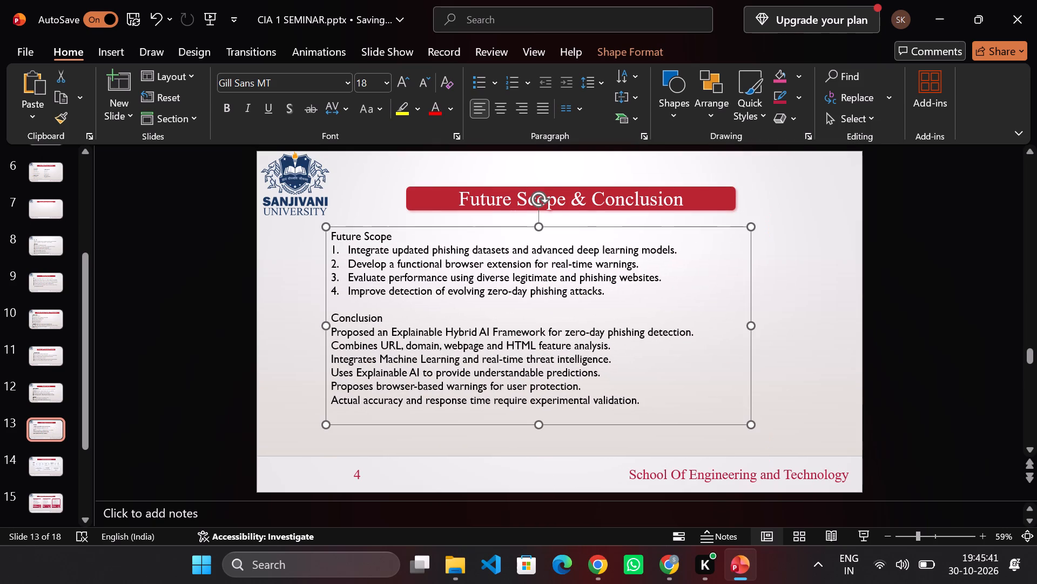
Set all the text in the slide 13 content box to Times New Roman, size 20.
click(441, 267)
key(ctrl+a)
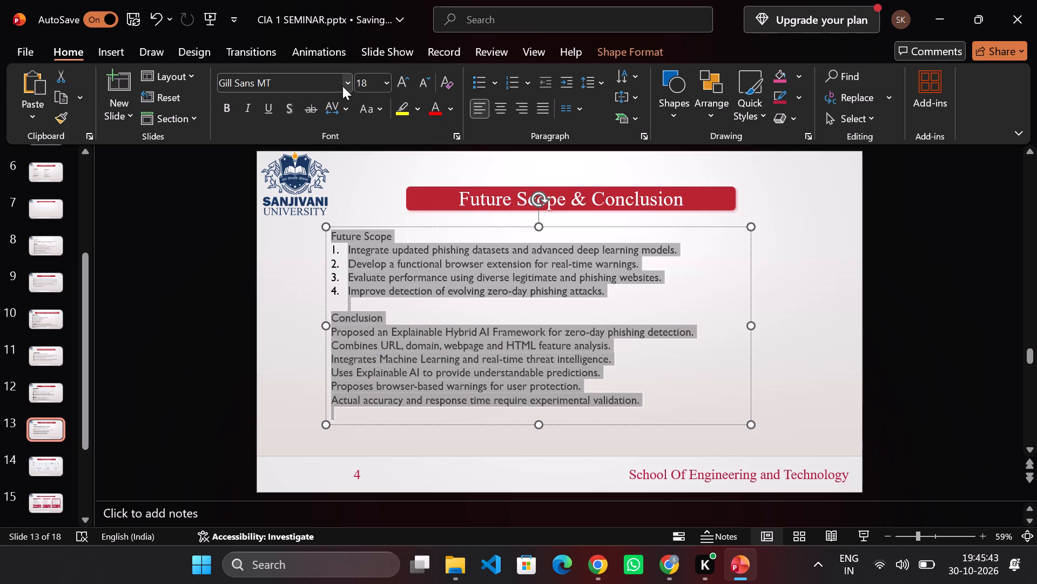
click(342, 86)
key(t)
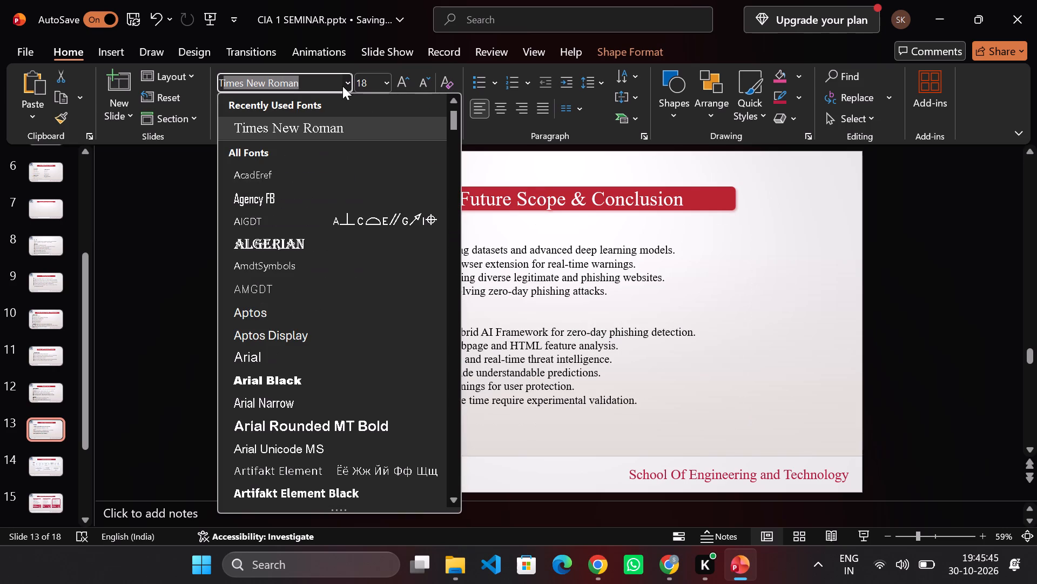
click(374, 76)
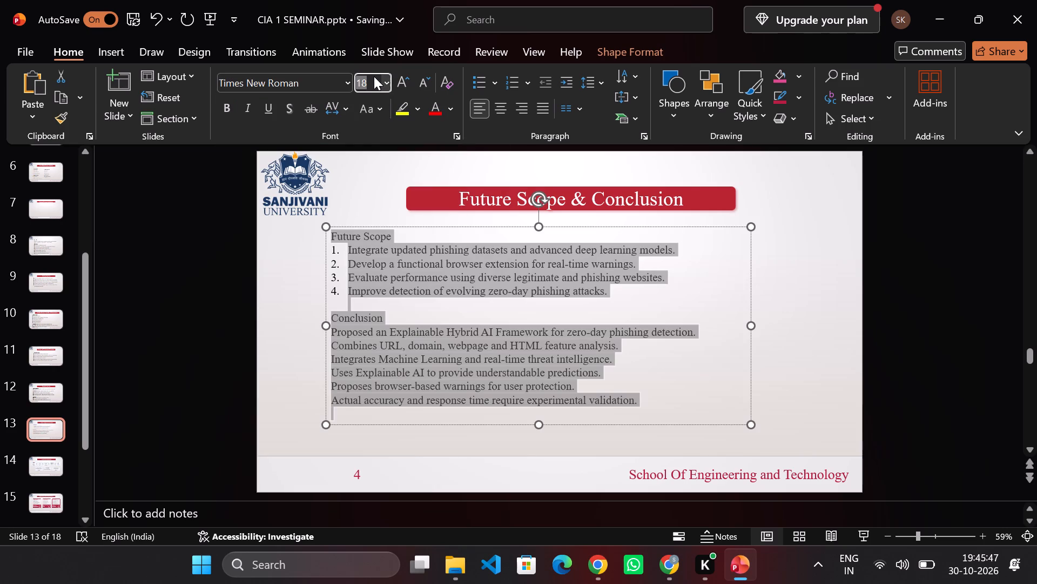
text(20)
key(Return)
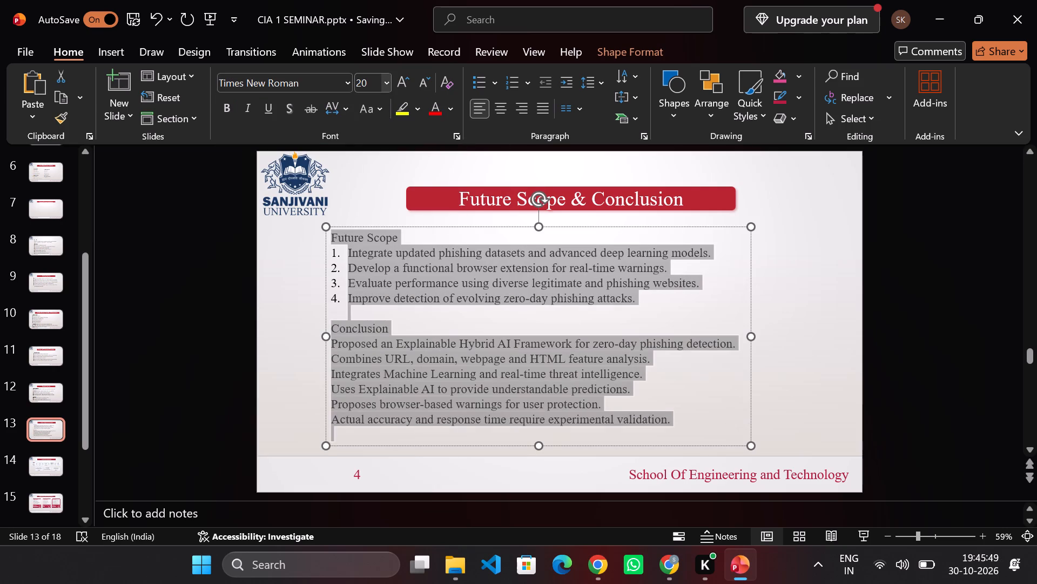
drag(374, 76, 540, 145)
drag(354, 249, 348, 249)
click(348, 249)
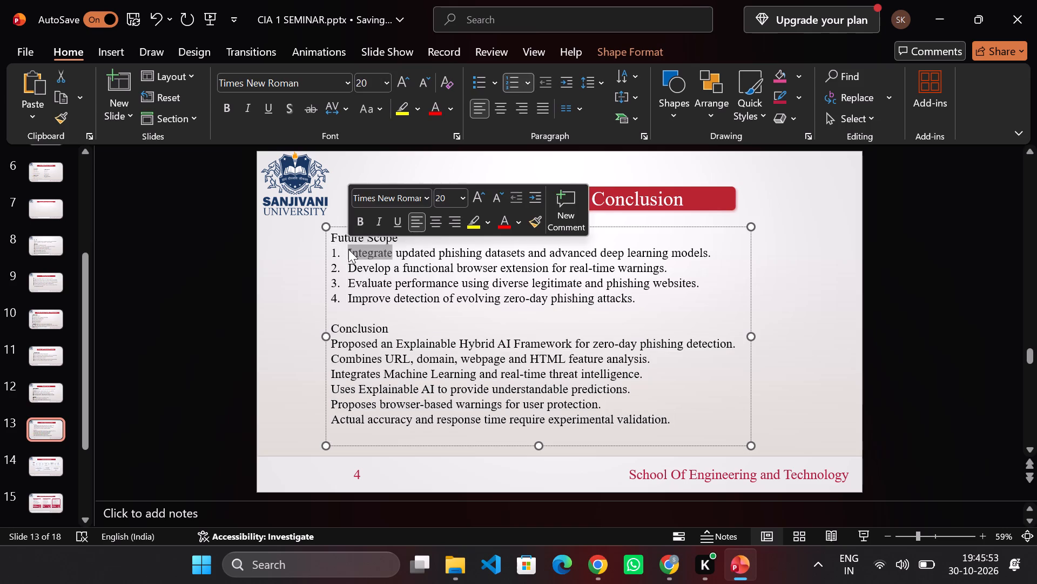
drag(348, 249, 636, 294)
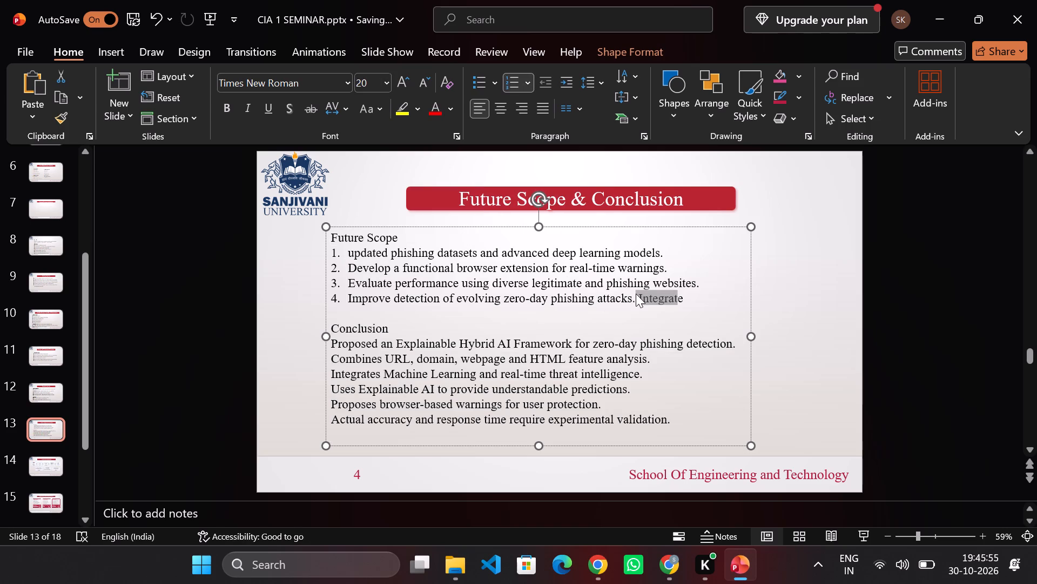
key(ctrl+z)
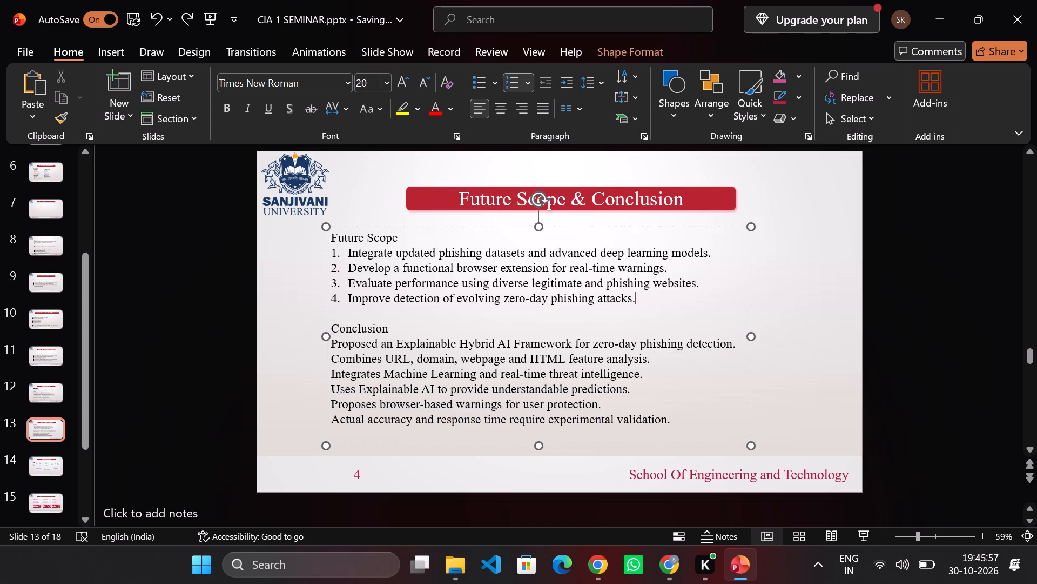
Replace the numbering of the four Future Scope points with hollow square bullets.
drag(346, 253, 639, 301)
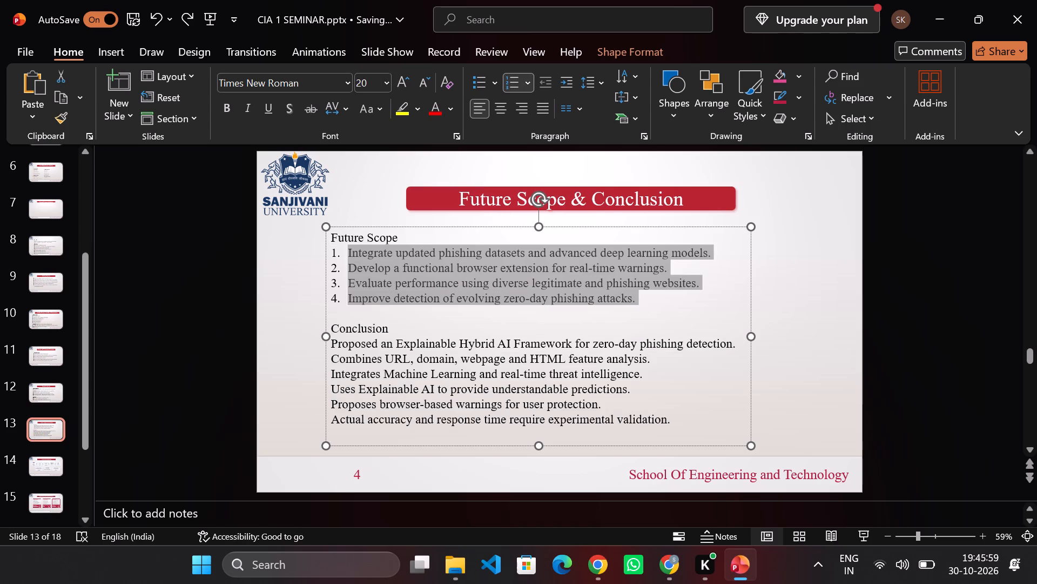
drag(639, 301, 639, 301)
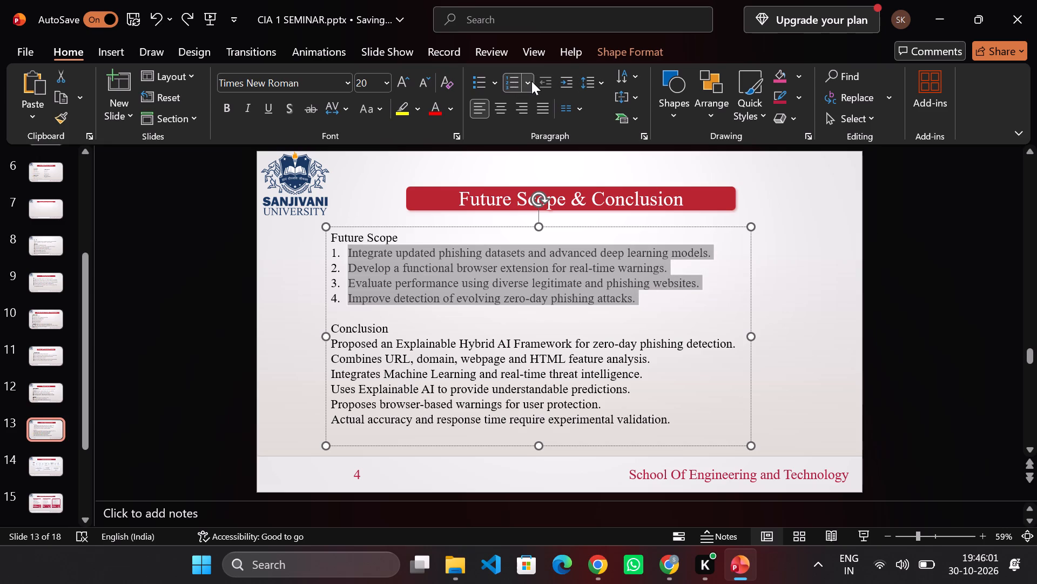
click(531, 81)
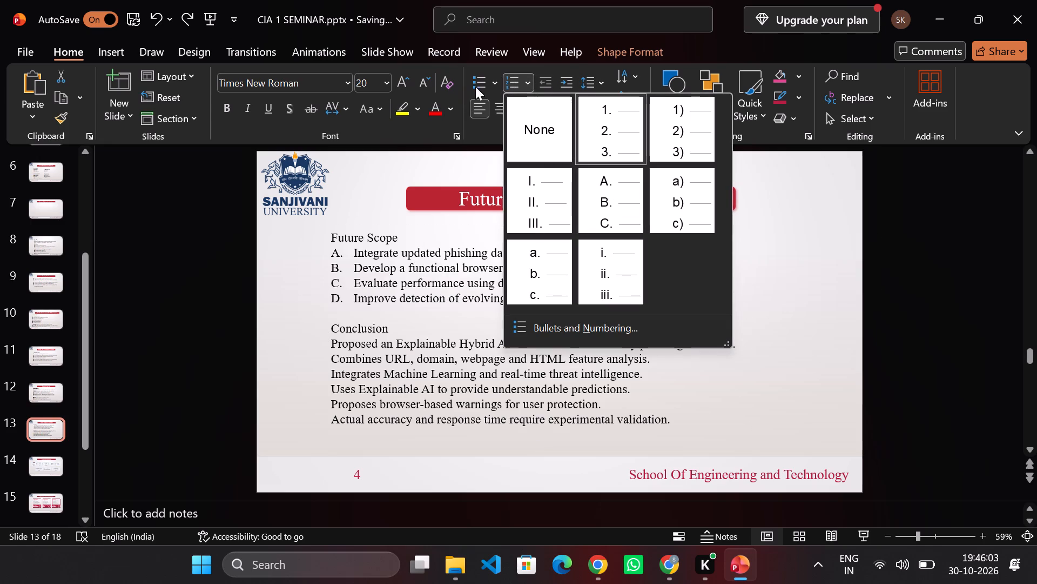
click(495, 82)
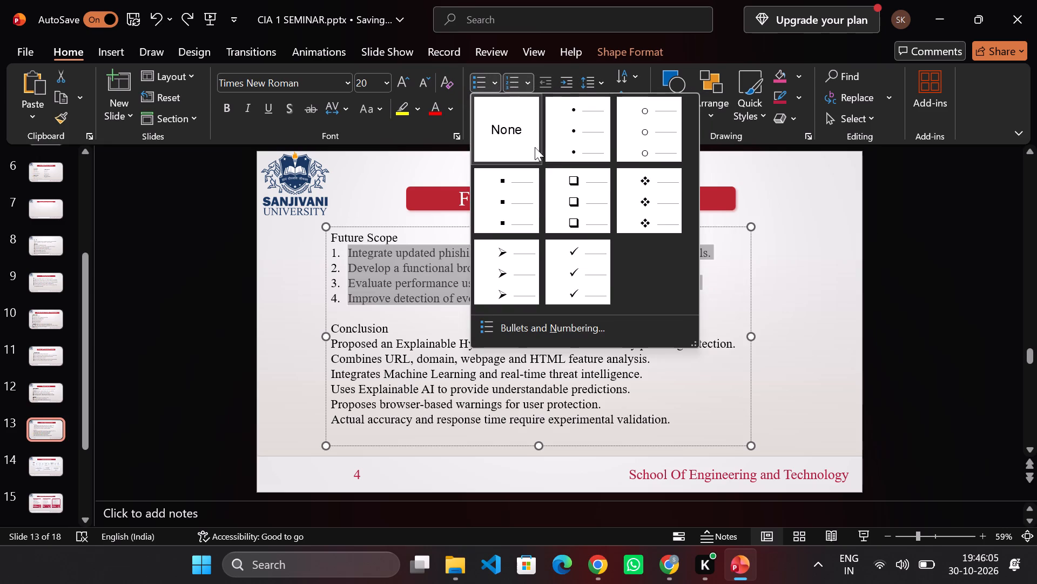
click(585, 184)
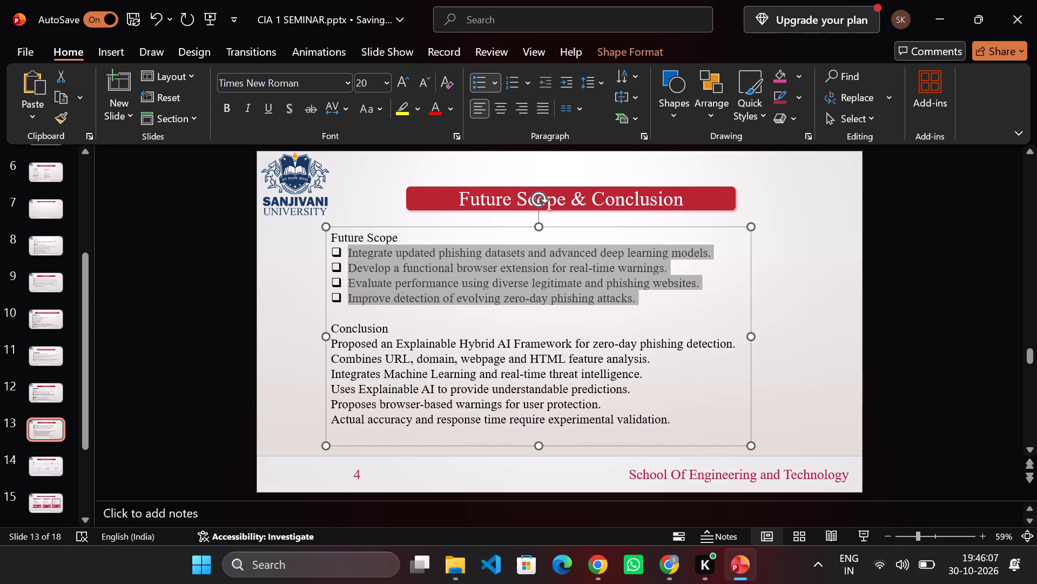
Apply hollow square bullets to the six points under the Conclusion heading on slide 13.
click(338, 344)
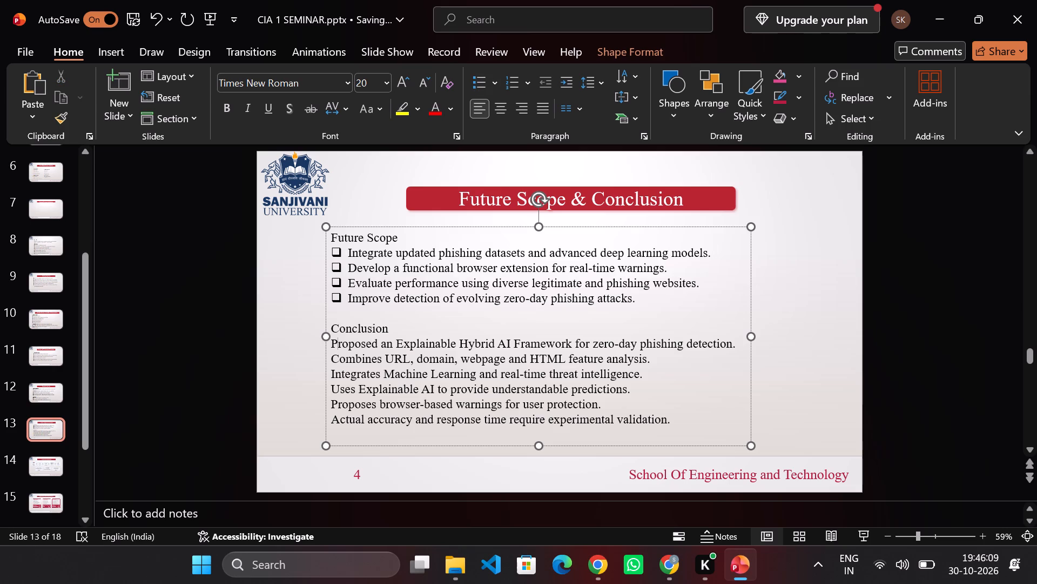
drag(333, 343, 662, 417)
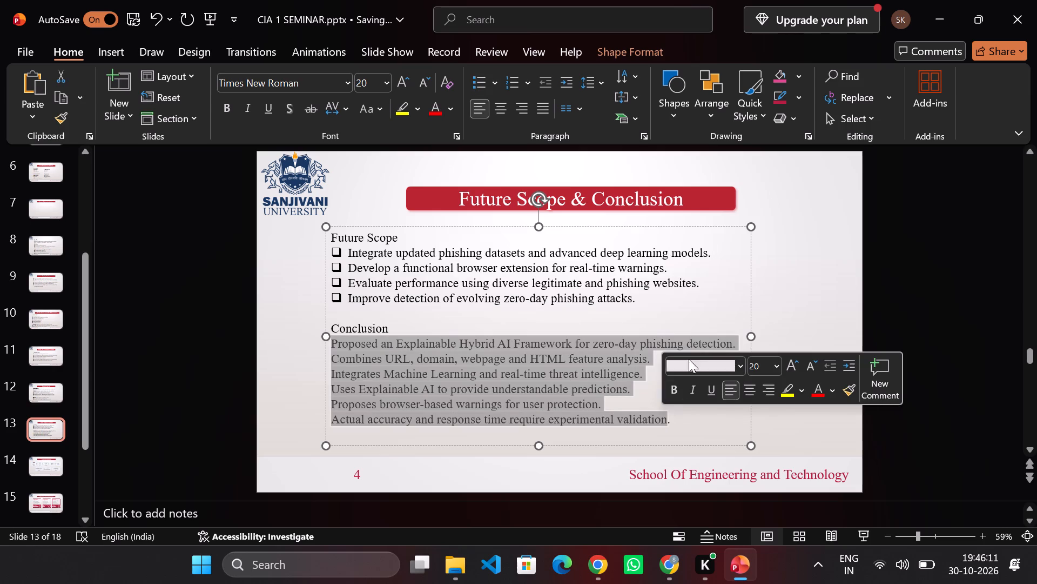
click(493, 86)
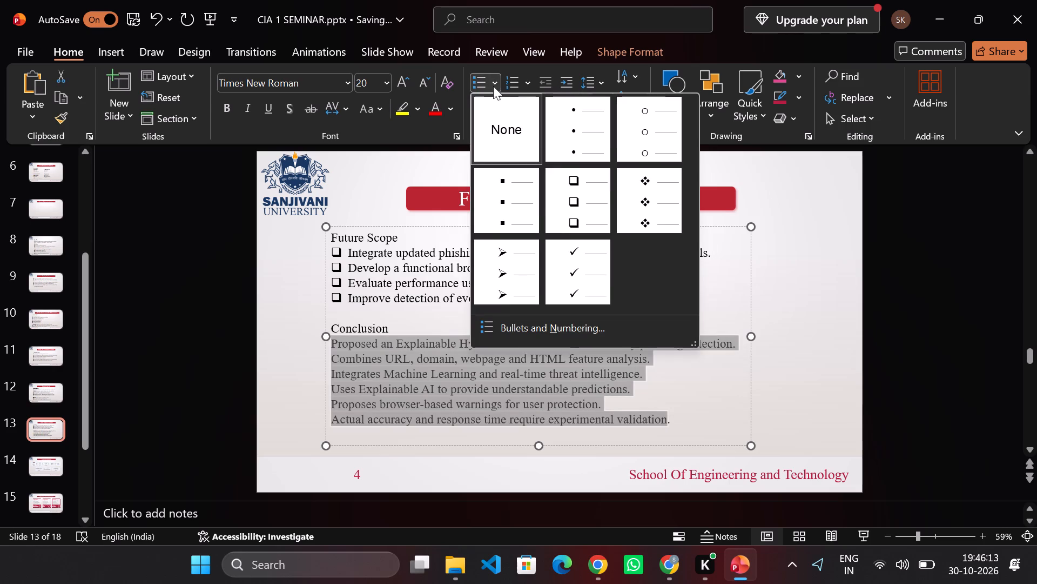
click(567, 201)
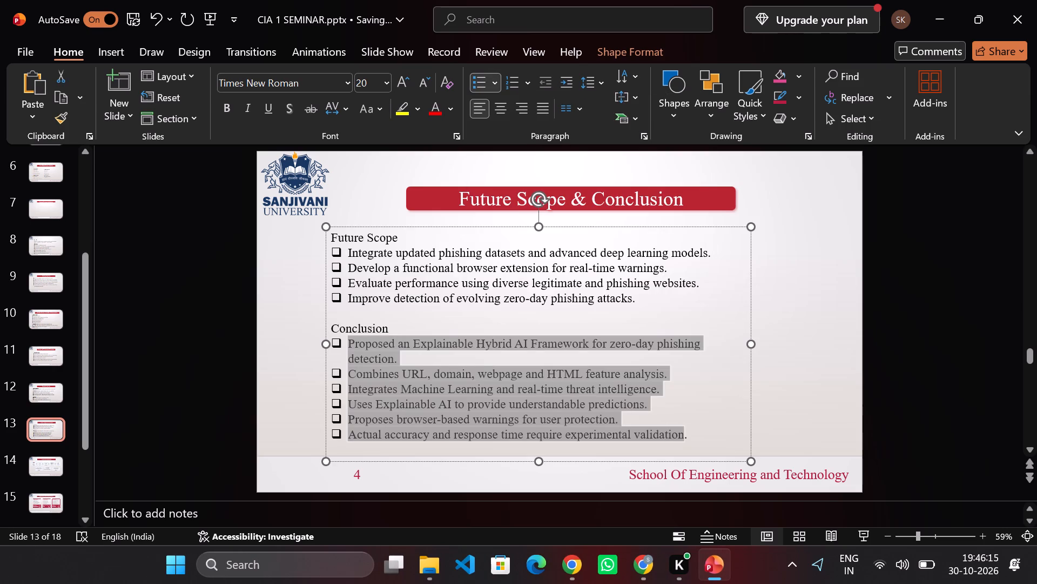
Make the Future Scope and Conclusion headings in the slide 13 text box bold.
click(445, 282)
drag(400, 236, 344, 240)
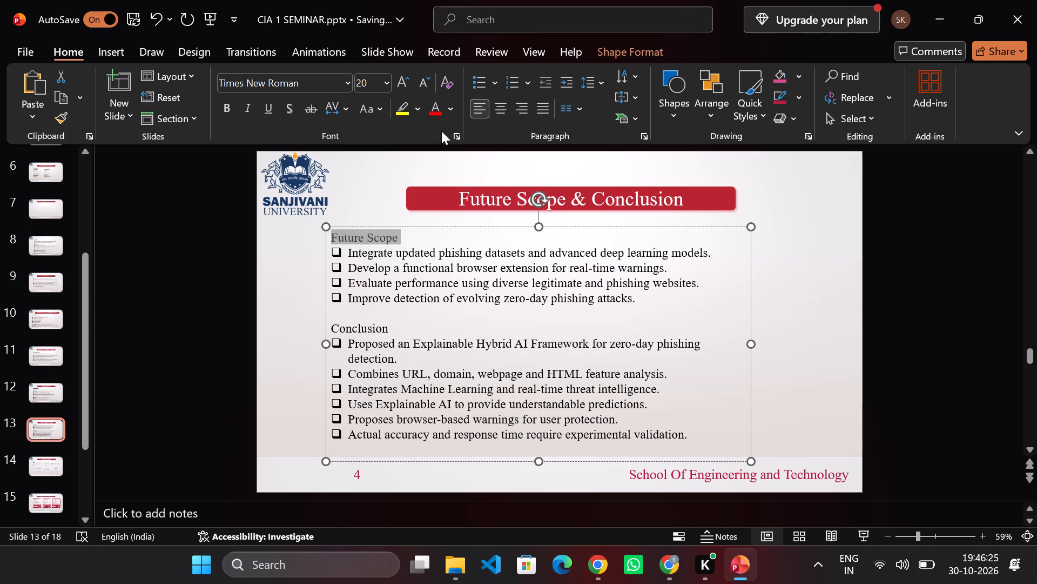
click(233, 107)
drag(389, 327, 326, 327)
click(339, 295)
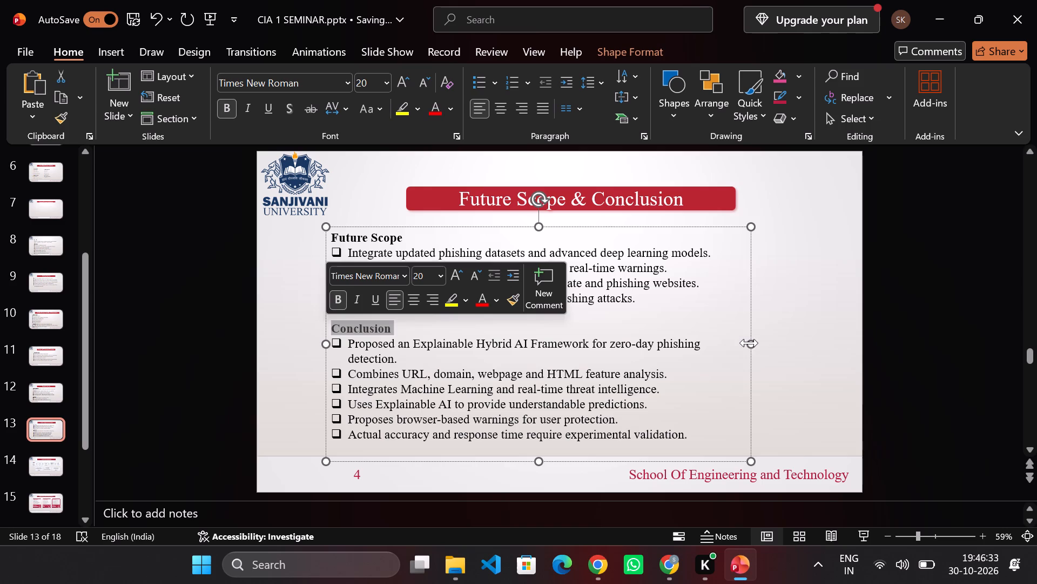
Shift the slide 13 content box slightly upward and extend its right edge so the first Conclusion point fits on one line.
drag(746, 340, 756, 334)
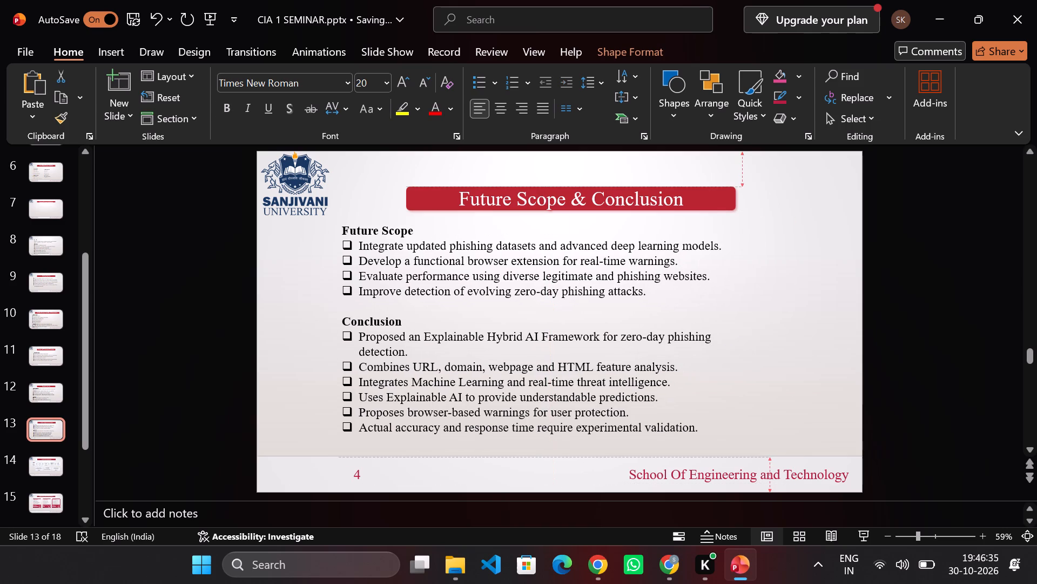
drag(756, 334, 748, 330)
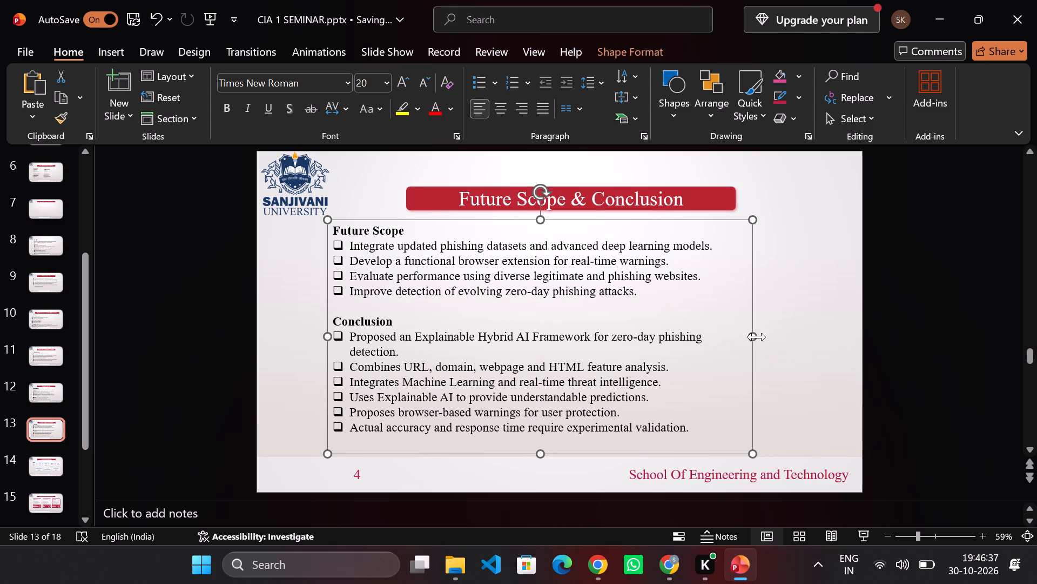
drag(757, 337, 809, 337)
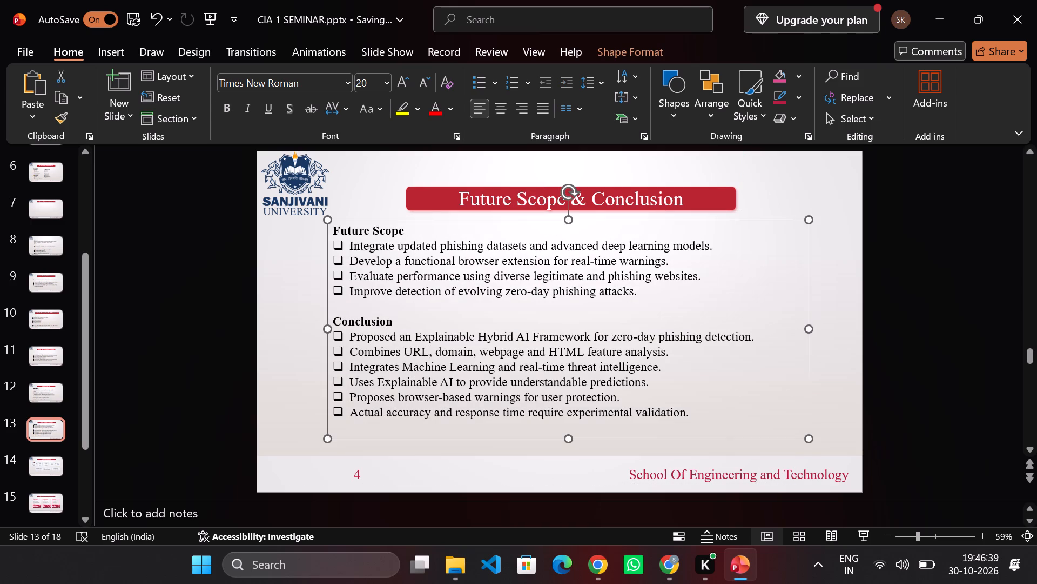
Set the paragraph spacing after to 1.2 pt for all the text in the slide 13 content box.
click(660, 298)
key(ctrl+a)
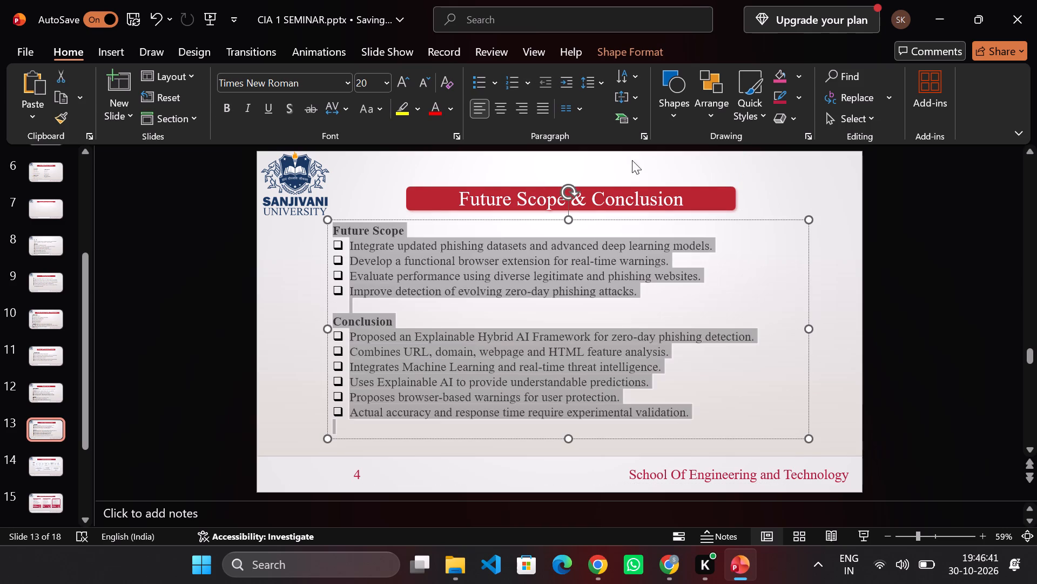
click(595, 82)
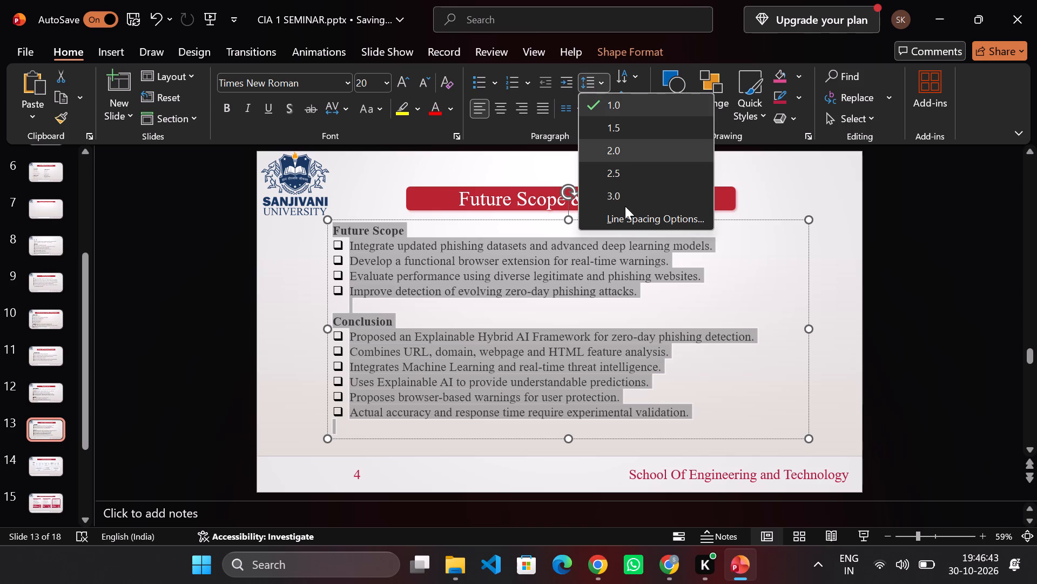
click(630, 216)
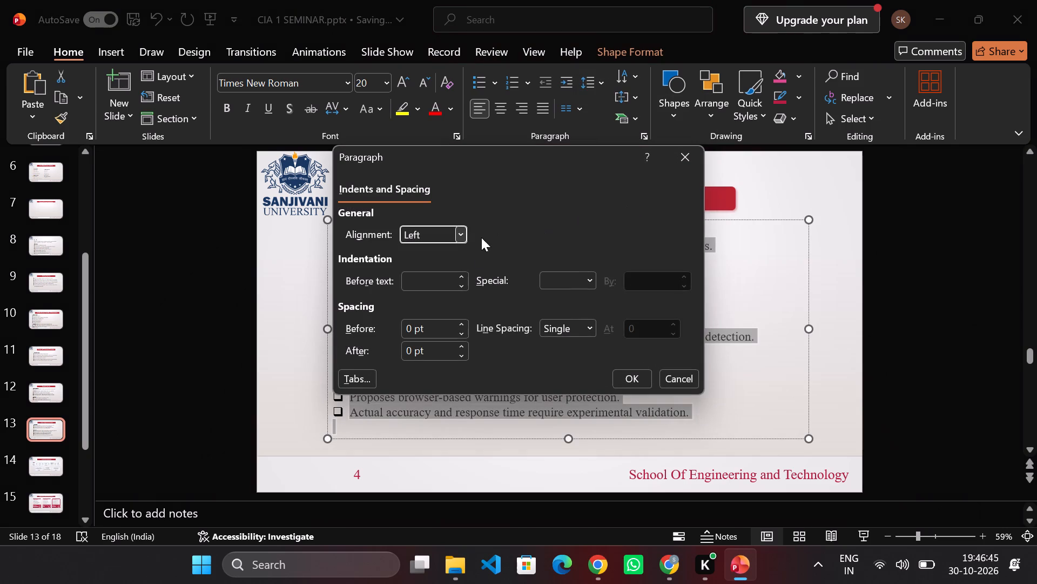
scroll(472, 321, down, 1)
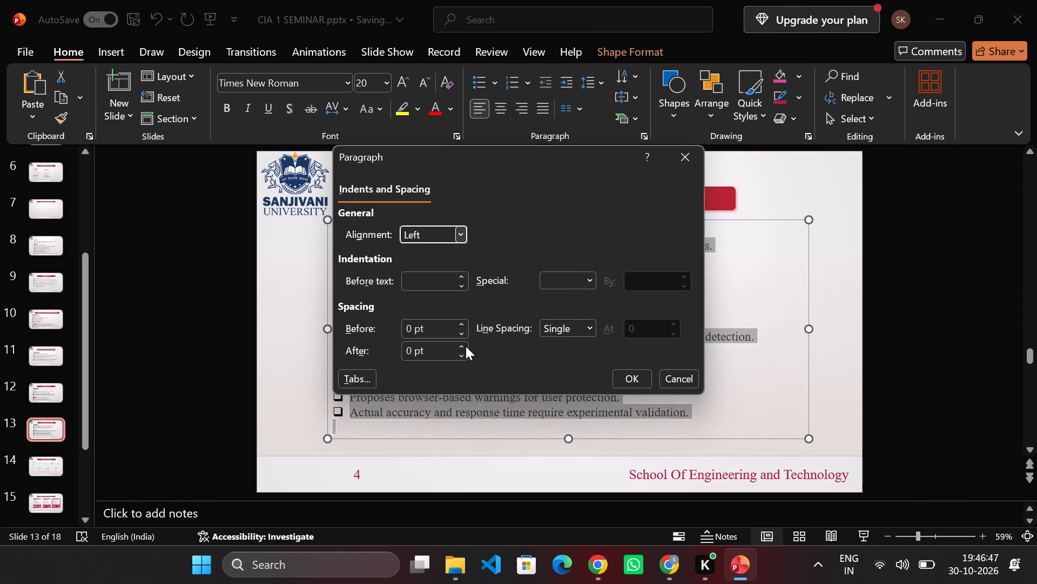
click(464, 347)
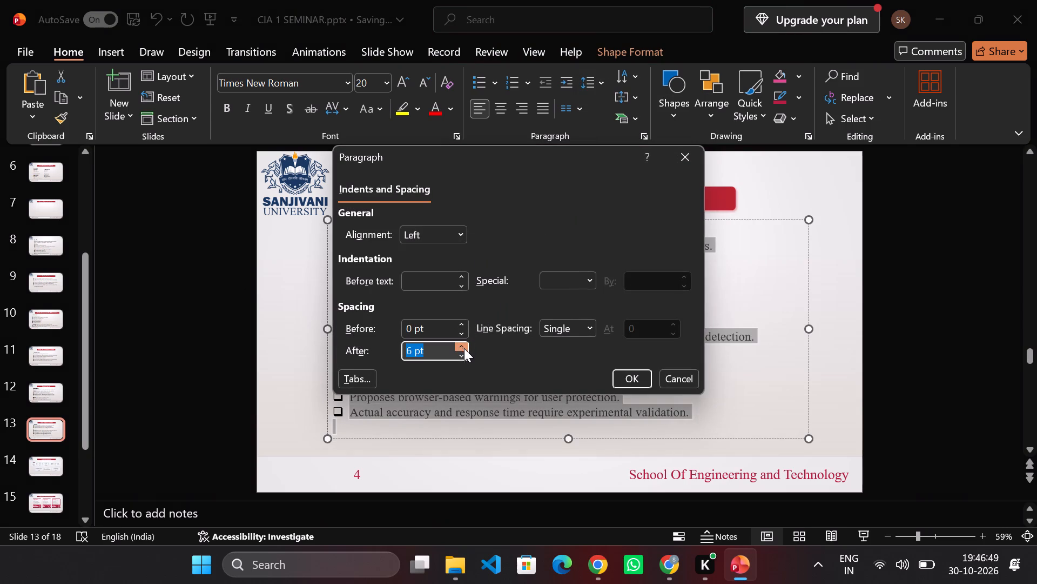
click(428, 352)
key(BackSpace)
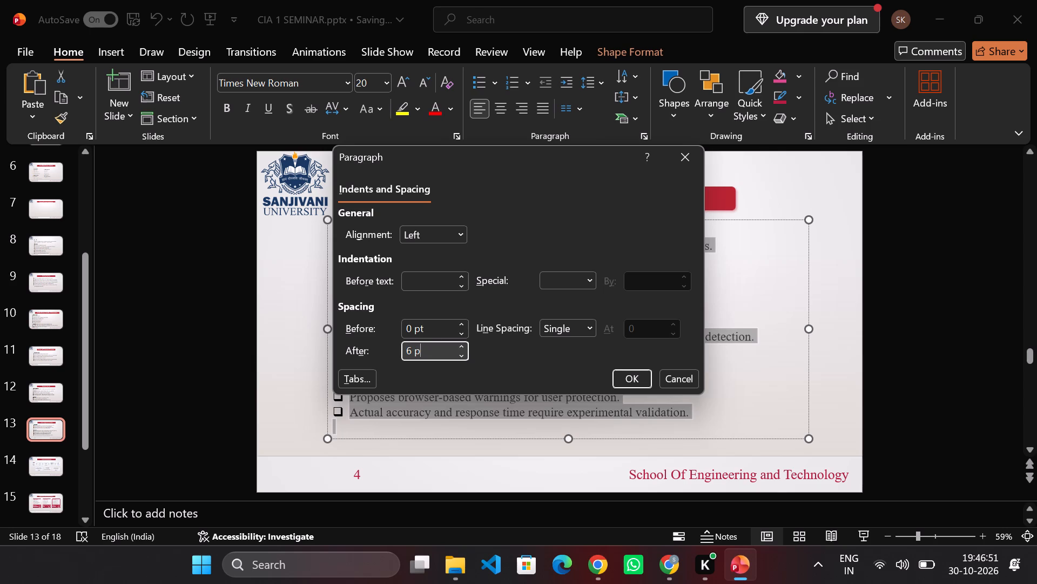
key(BackSpace)
key(BackSpace)
key(BackSpace)
text(1.2)
Set the paragraph spacing before to 1.2 pt for the same slide 13 text and apply the spacing.
click(420, 333)
text(1.2)
key(BackSpace)
key(BackSpace)
key(BackSpace)
key(BackSpace)
key(BackSpace)
key(BackSpace)
key(BackSpace)
key(BackSpace)
key(BackSpace)
key(BackSpace)
key(BackSpace)
key(BackSpace)
text(1.2)
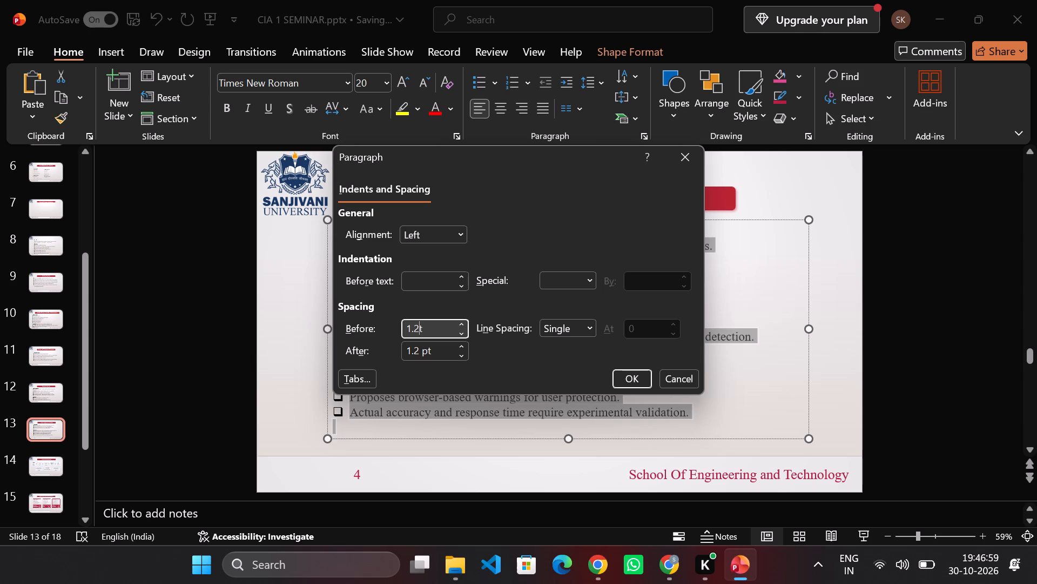
key(p)
click(459, 324)
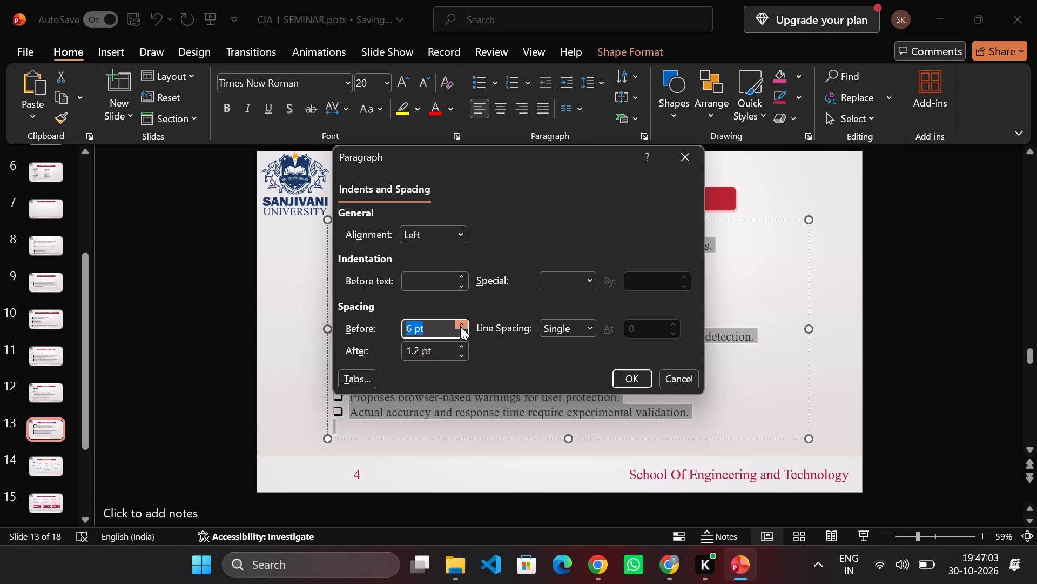
click(463, 331)
key(1)
key(period)
key(2)
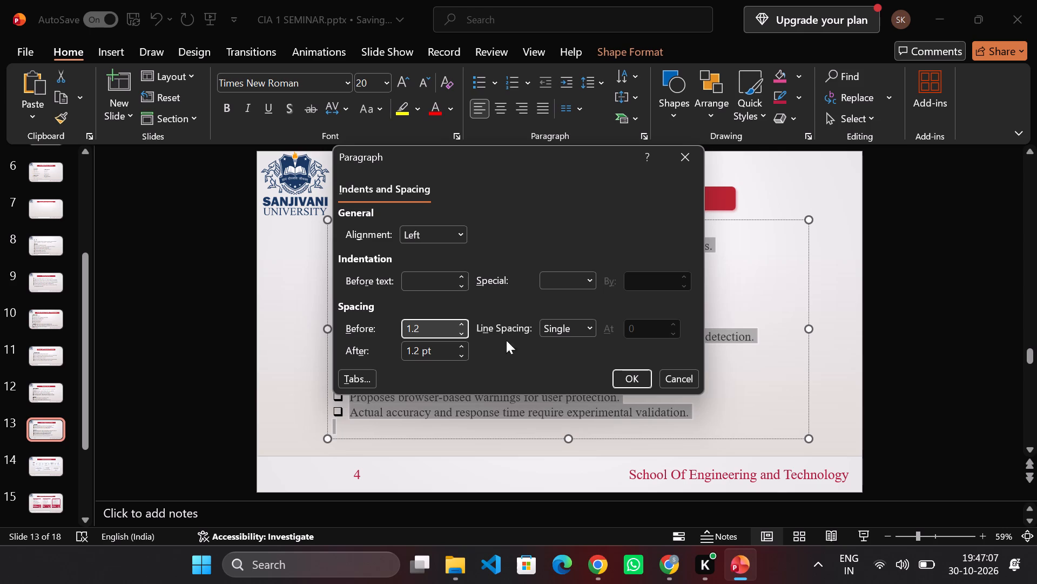
click(622, 374)
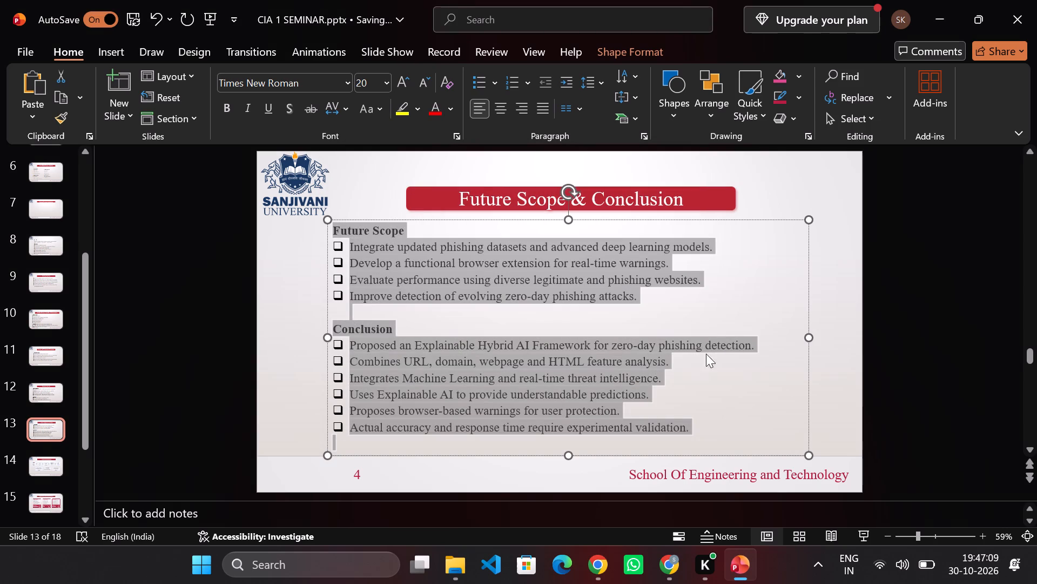
click(888, 317)
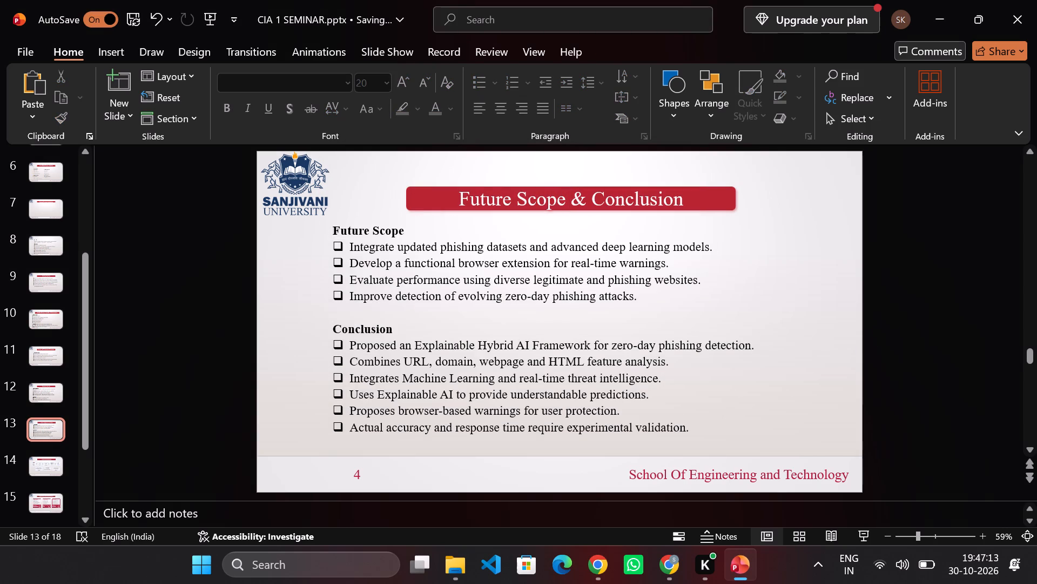
click(40, 464)
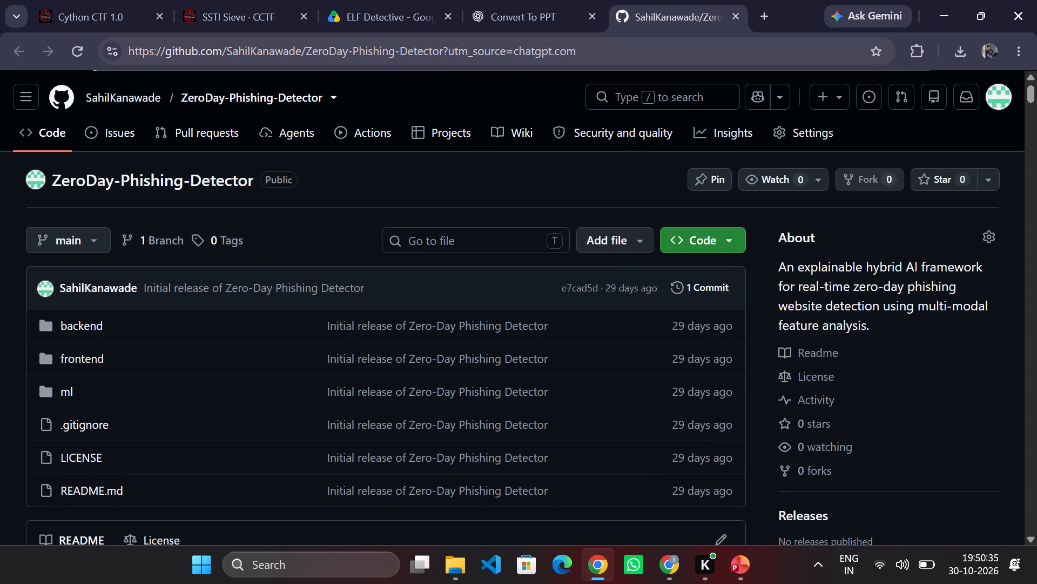
drag(442, 50, 116, 56)
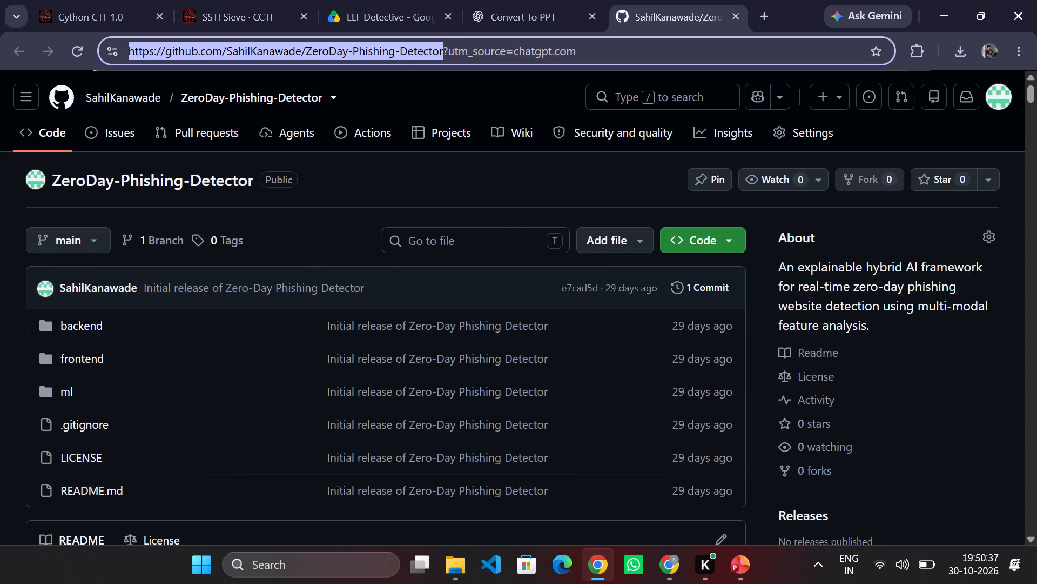
drag(116, 56, 117, 56)
key(ctrl+c)
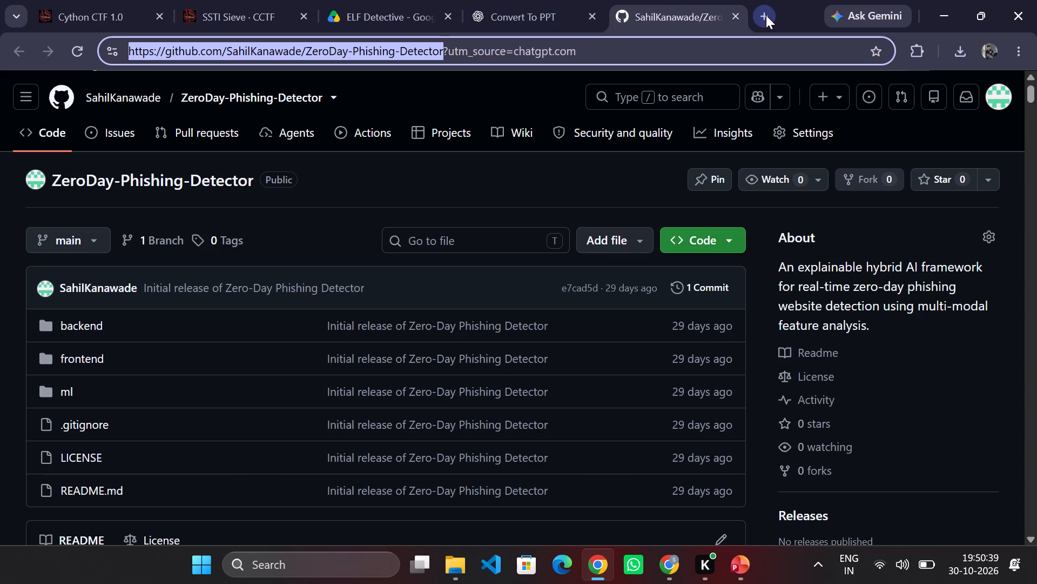
Open the copied repository address in a new Chrome tab to check that it loads the ZeroDay-Phishing-Detector page.
click(765, 15)
click(704, 50)
key(ctrl+v)
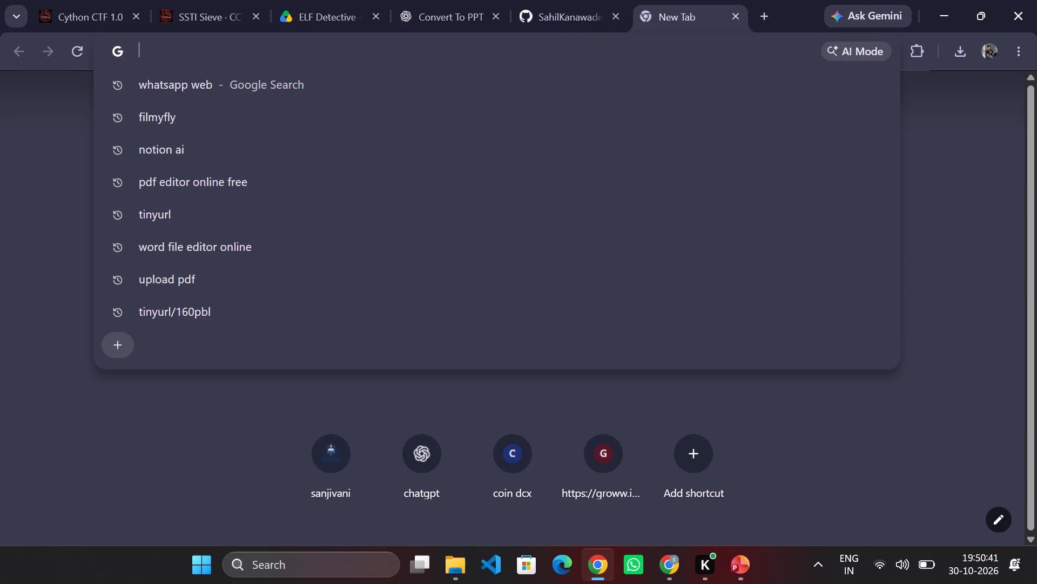
key(ctrl+v)
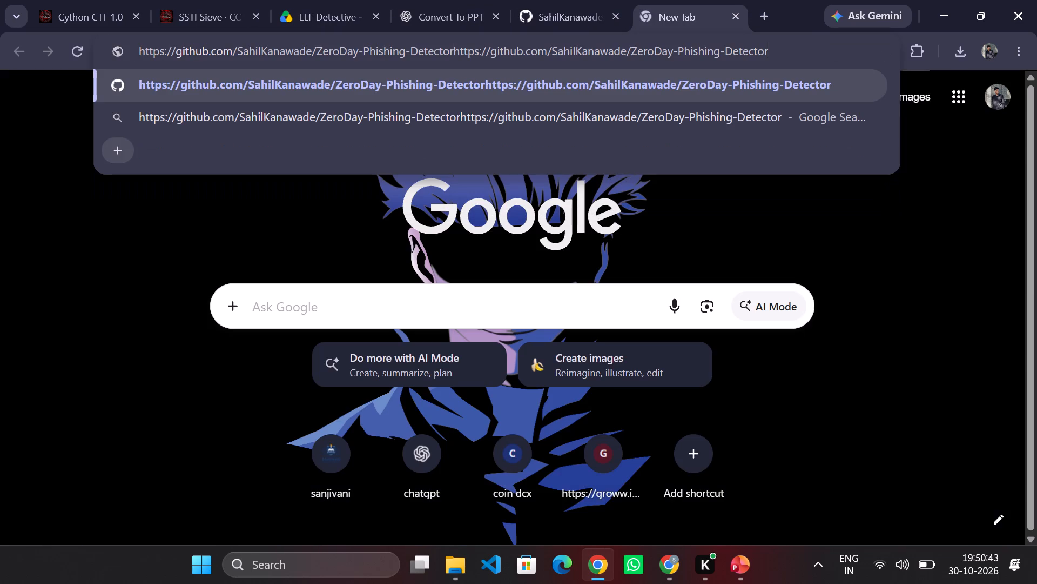
key(ctrl+z)
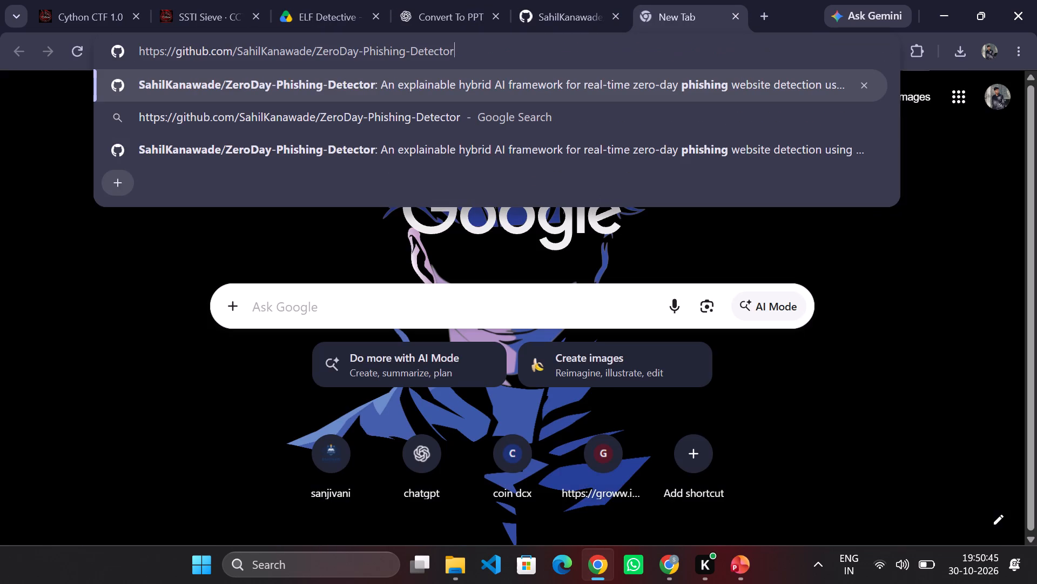
key(Return)
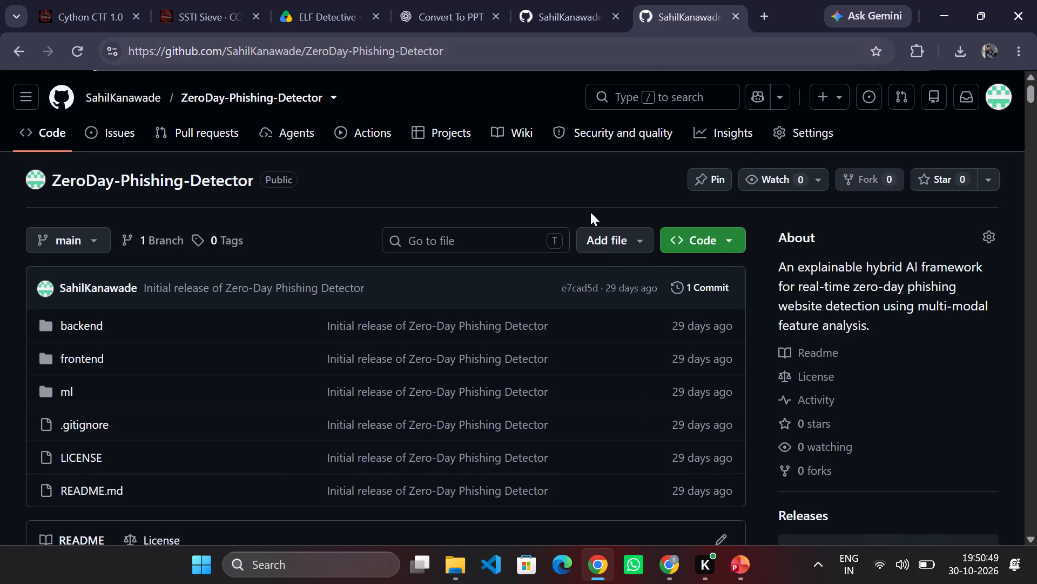
Switch back to the PowerPoint deck and paste the repository address directly after "GitHub Repository:" on slide 14.
key(alt+Tab)
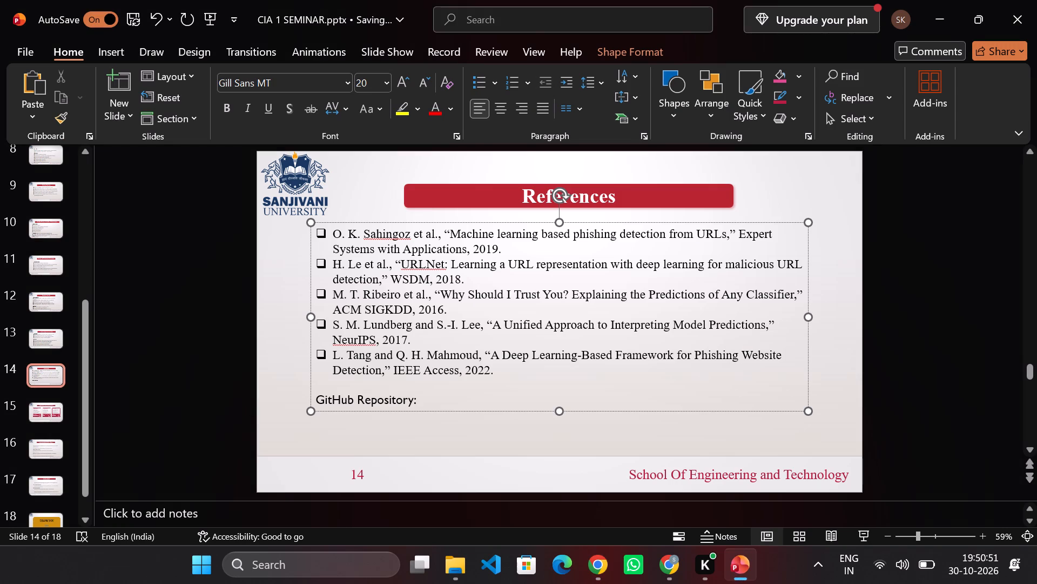
key(ctrl+v)
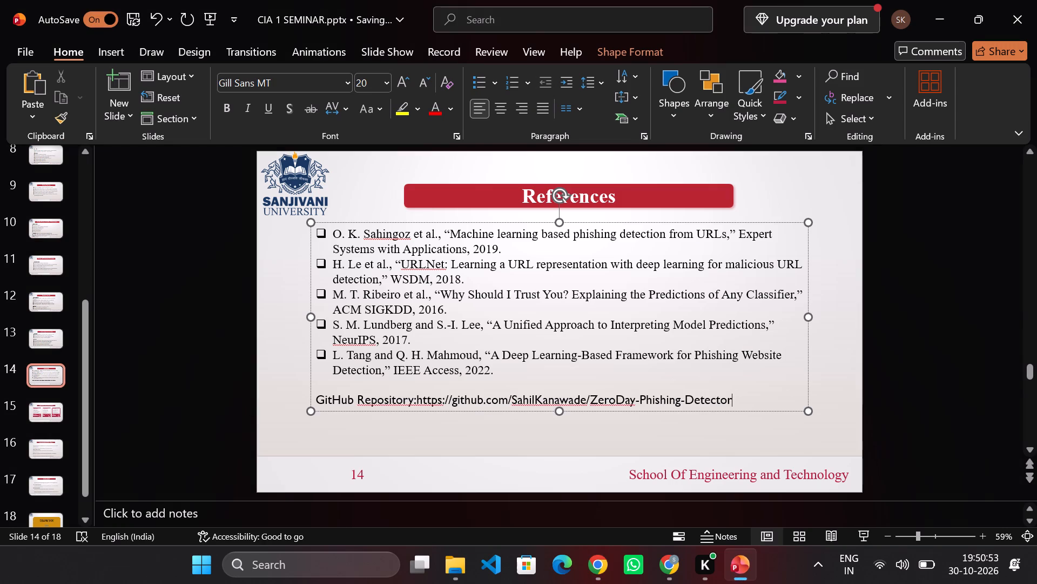
Set all the text in slide 14's References text box to Times New Roman.
key(ctrl+a)
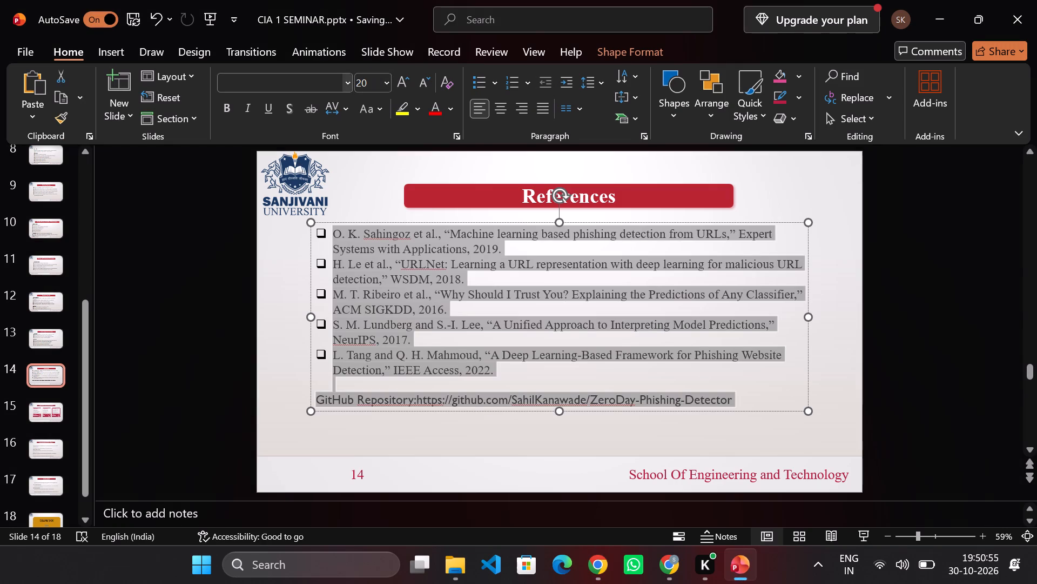
click(340, 77)
click(343, 79)
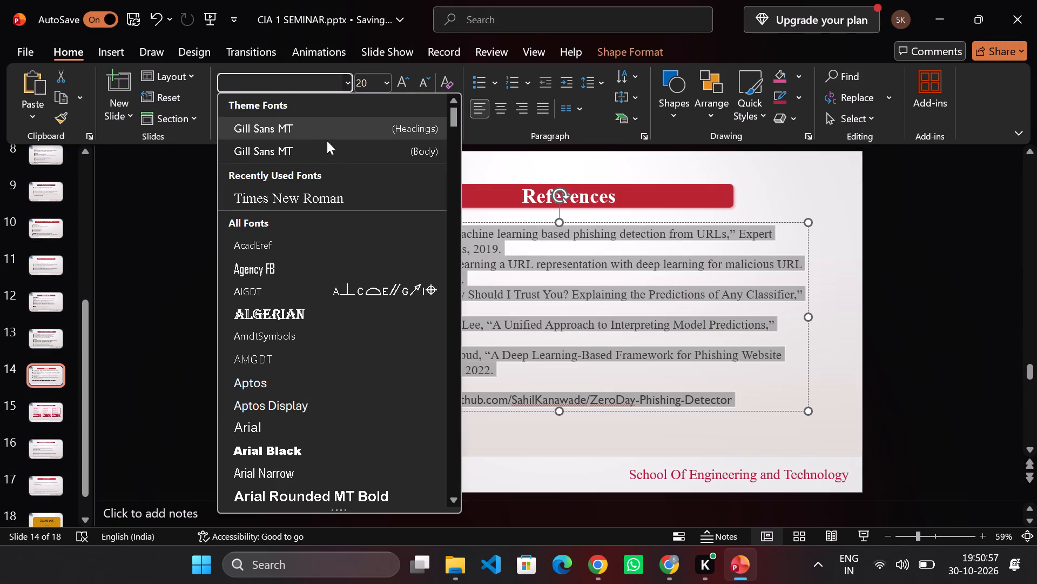
click(319, 191)
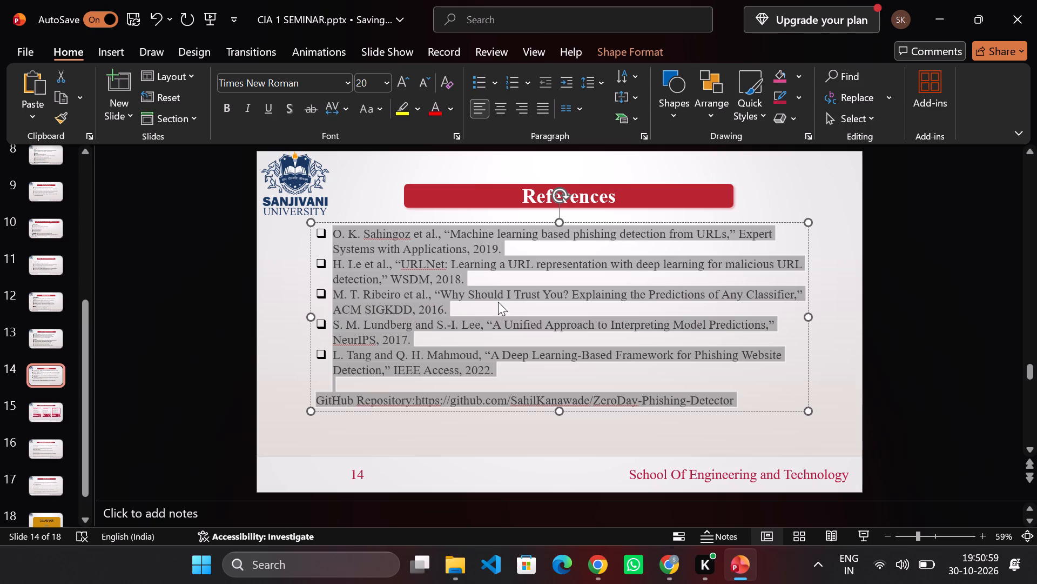
Insert a space between "GitHub Repository:" and the web address.
click(415, 399)
key(space)
click(498, 449)
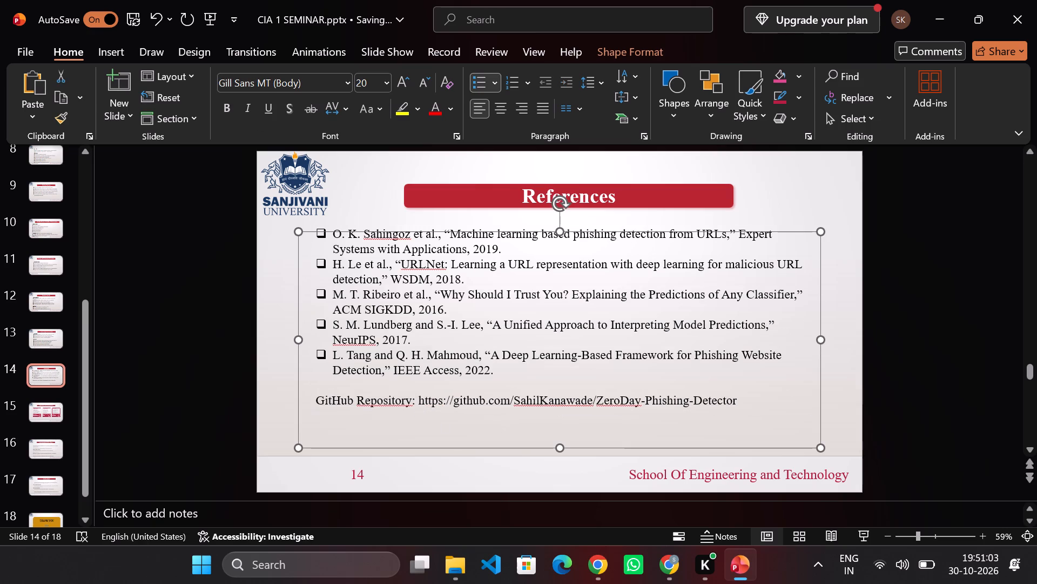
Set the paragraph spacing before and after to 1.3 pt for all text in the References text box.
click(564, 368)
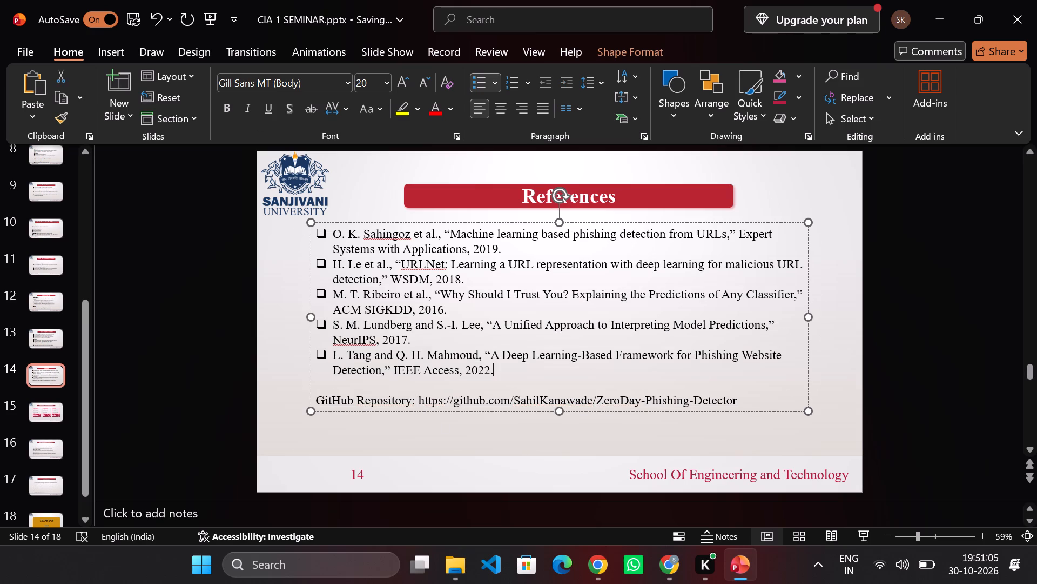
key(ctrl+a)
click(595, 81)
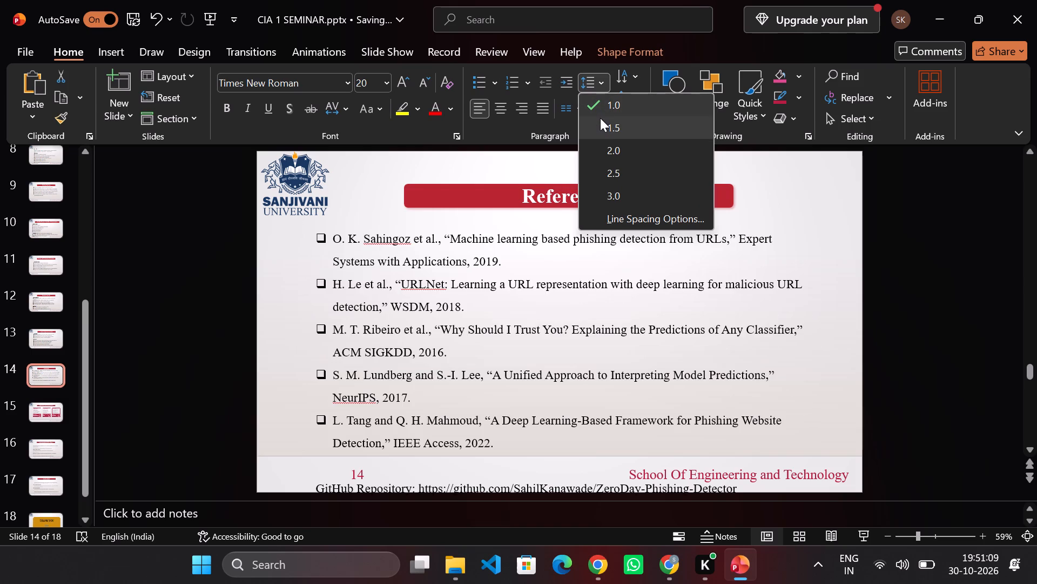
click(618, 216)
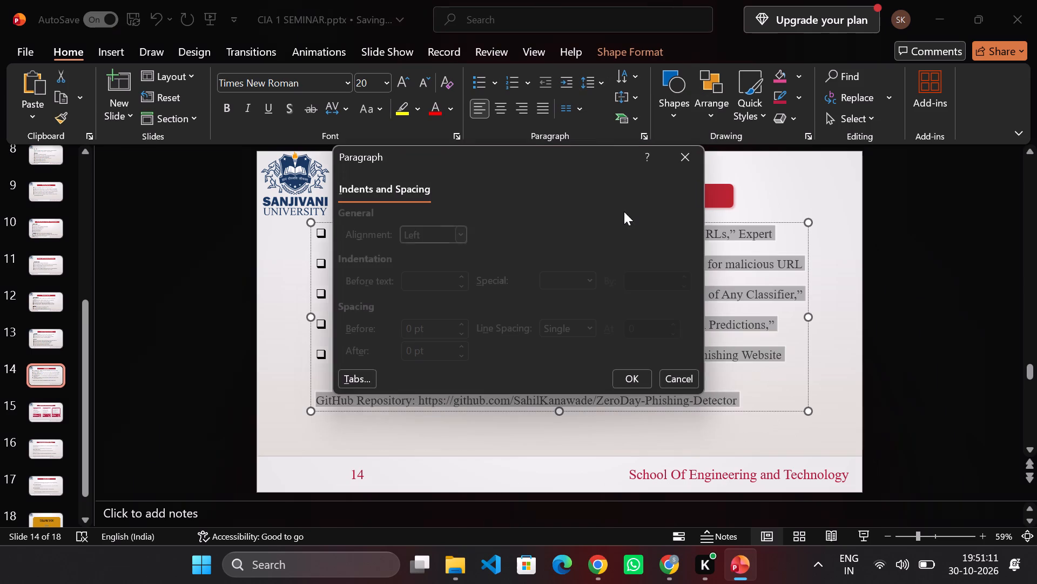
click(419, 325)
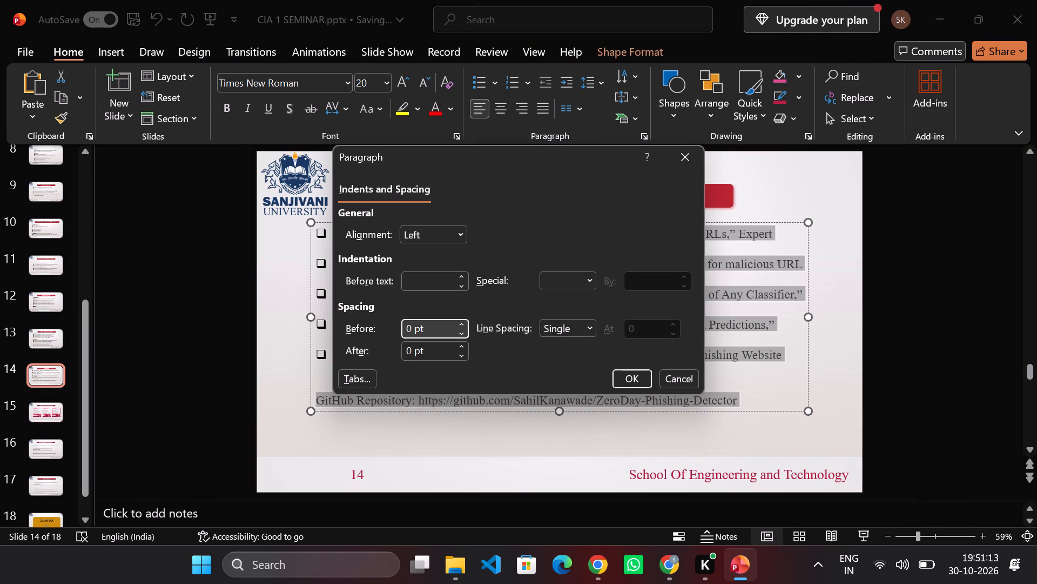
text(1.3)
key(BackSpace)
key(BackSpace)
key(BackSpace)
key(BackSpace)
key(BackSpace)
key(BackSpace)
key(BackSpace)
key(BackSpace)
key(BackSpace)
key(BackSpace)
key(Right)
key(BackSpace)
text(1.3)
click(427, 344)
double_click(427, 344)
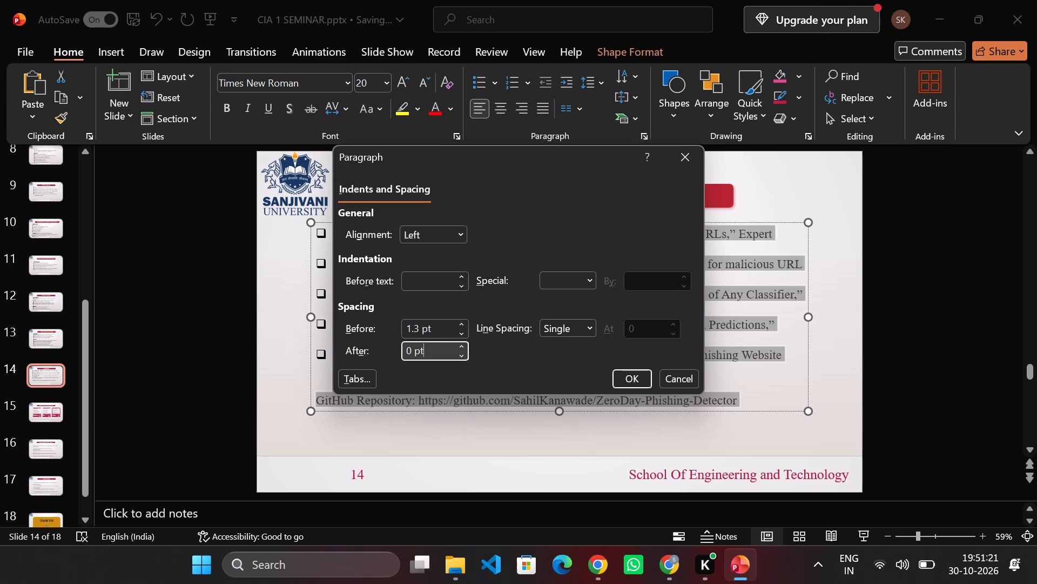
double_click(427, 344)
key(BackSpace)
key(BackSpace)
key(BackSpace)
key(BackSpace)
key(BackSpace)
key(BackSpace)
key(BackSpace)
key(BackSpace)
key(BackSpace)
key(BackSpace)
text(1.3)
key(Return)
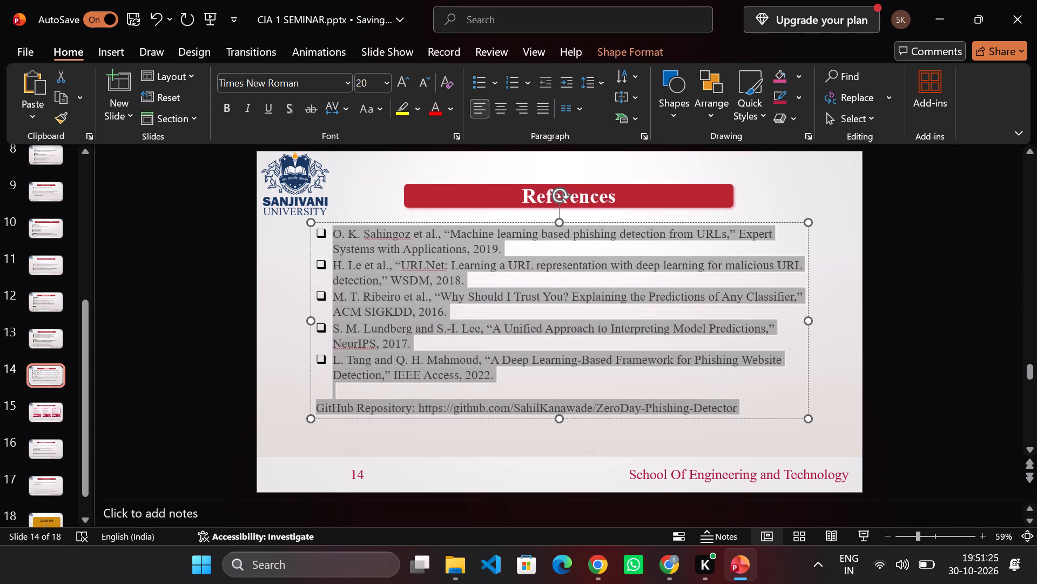
Set the paragraph spacing before and after to 1.5 pt for all text in the References text box.
click(554, 353)
click(517, 354)
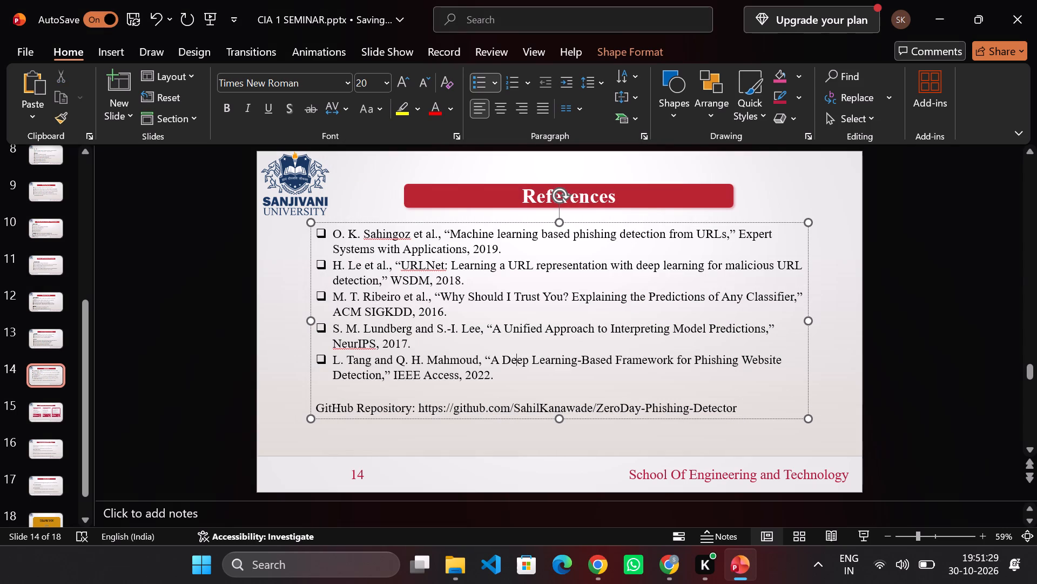
key(ctrl+a)
click(596, 80)
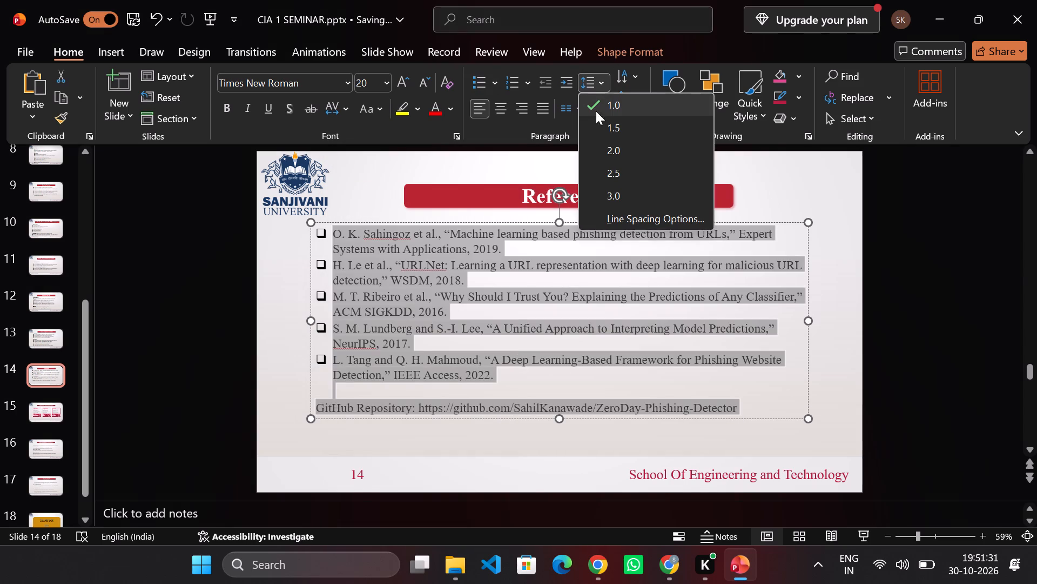
click(637, 222)
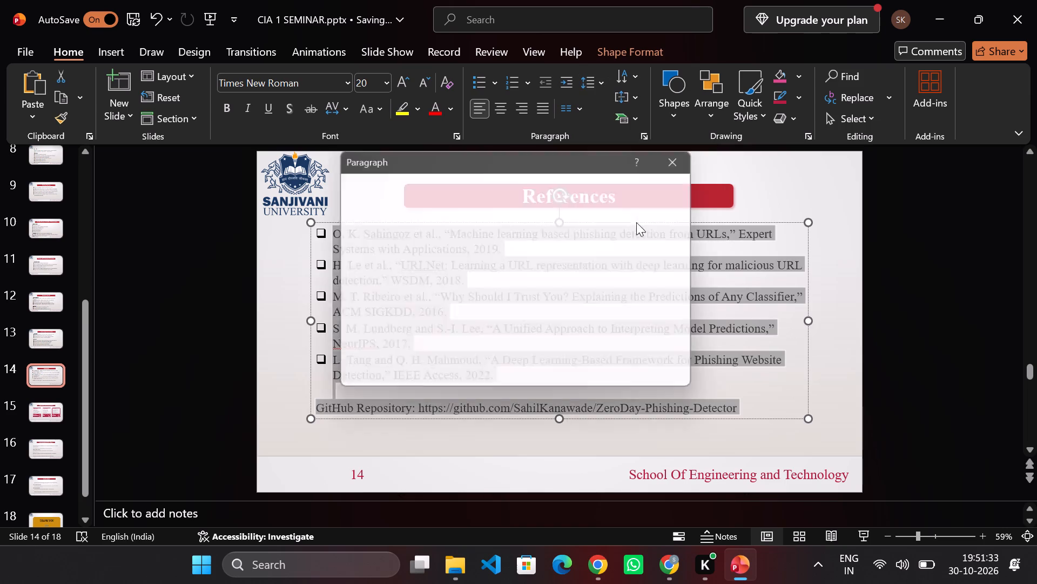
click(436, 325)
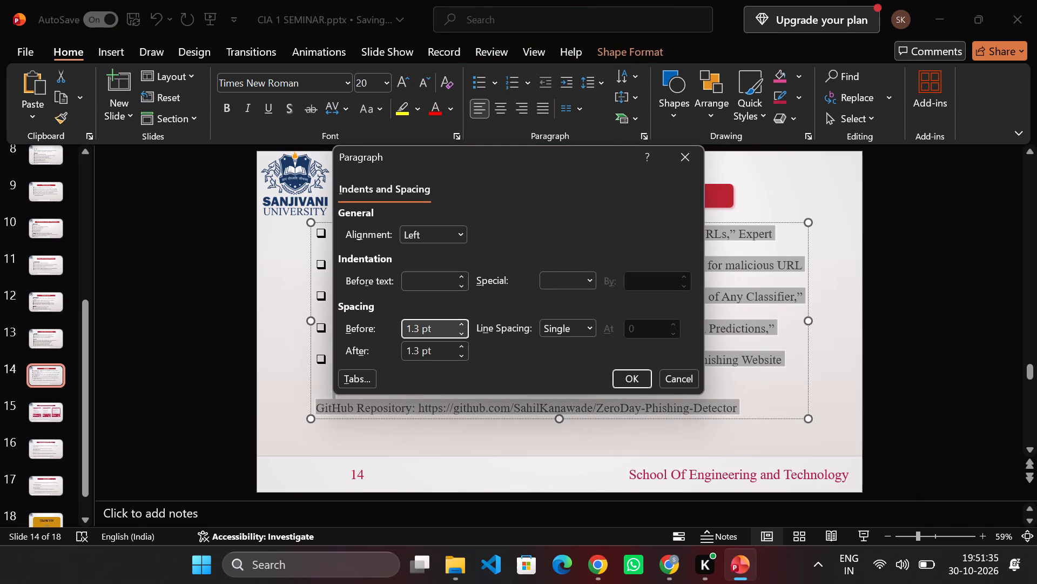
key(1)
key(shift+a)
key(BackSpace)
key(BackSpace)
key(BackSpace)
key(BackSpace)
key(BackSpace)
key(BackSpace)
key(BackSpace)
key(BackSpace)
key(BackSpace)
key(BackSpace)
text(1.)
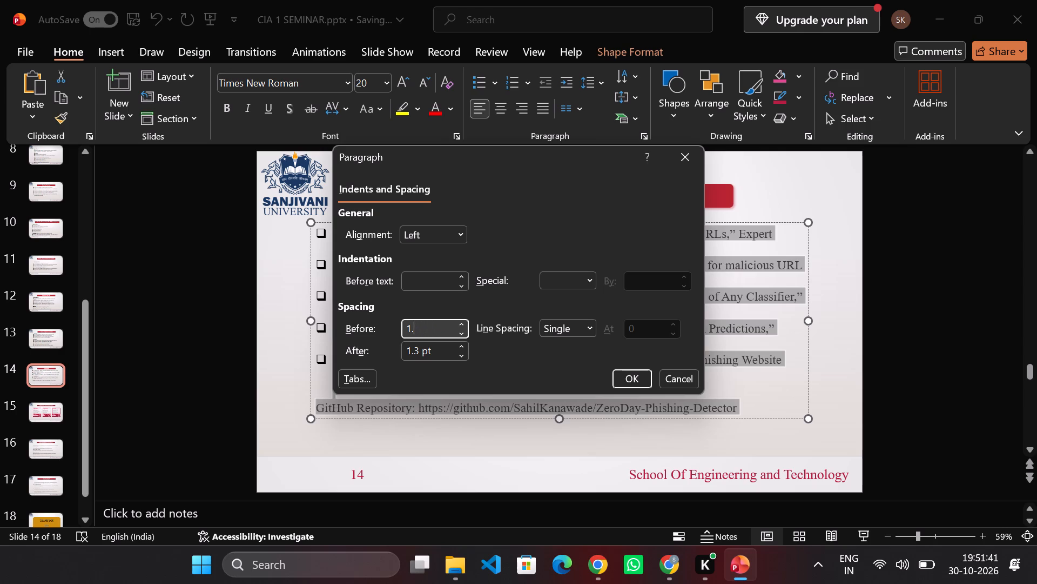
key(5)
click(419, 348)
key(BackSpace)
key(5)
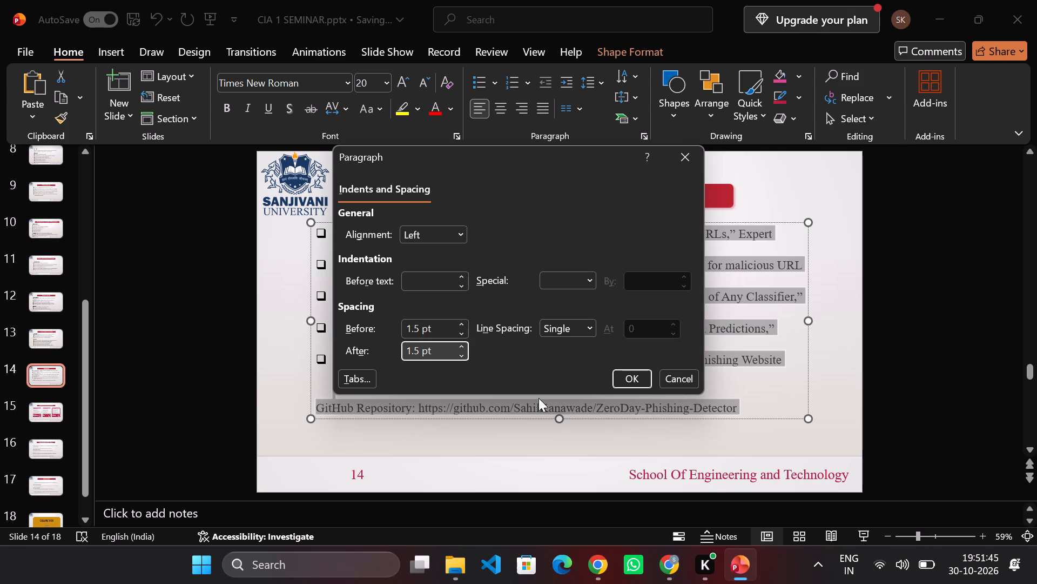
click(622, 381)
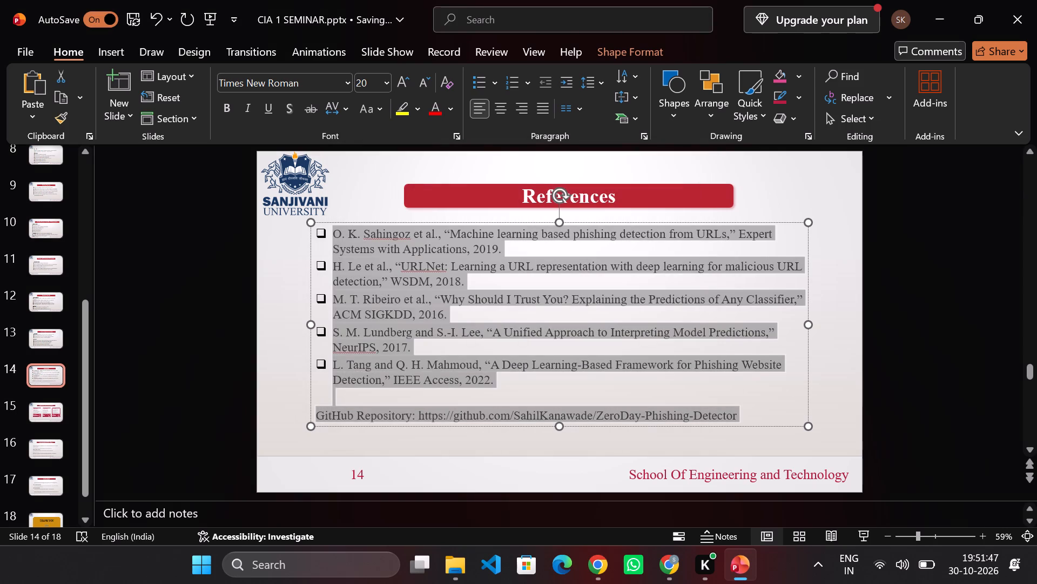
Set the paragraph spacing before and after to 2 pt for all text in the References text box.
click(594, 84)
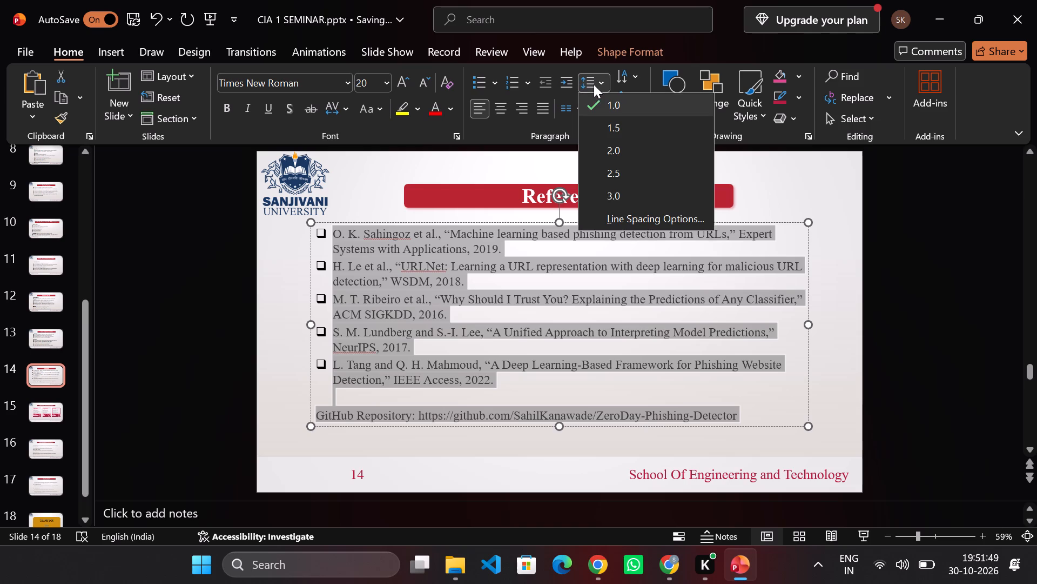
click(630, 216)
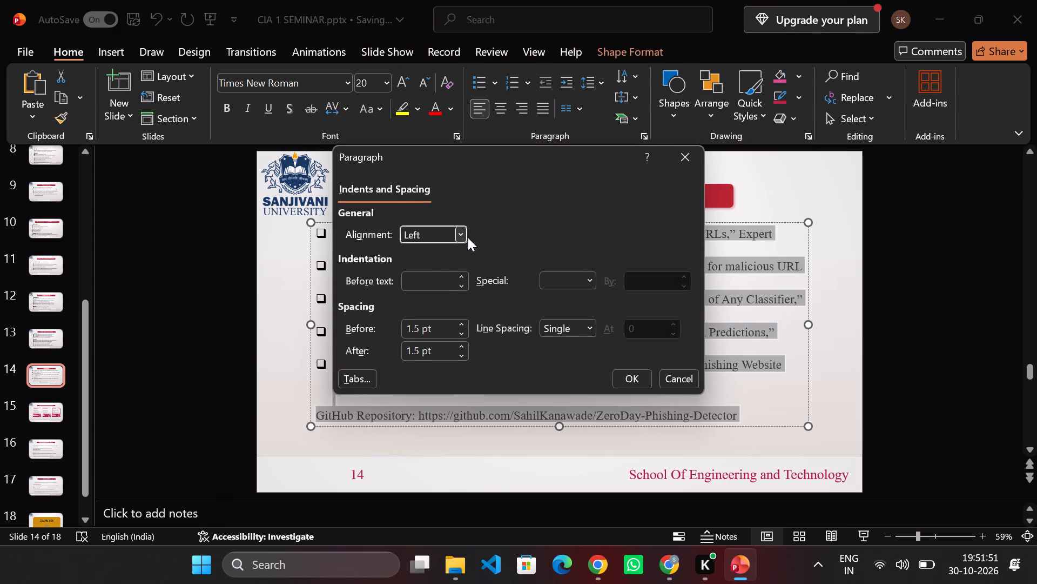
click(420, 324)
key(BackSpace)
key(BackSpace)
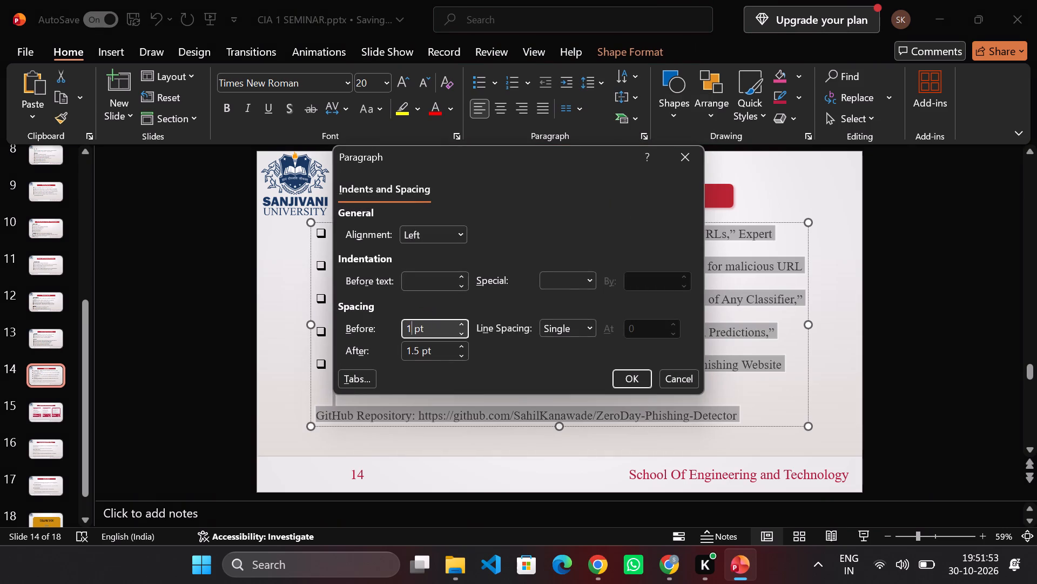
key(BackSpace)
key(2)
key(Left)
click(419, 354)
key(BackSpace)
key(BackSpace)
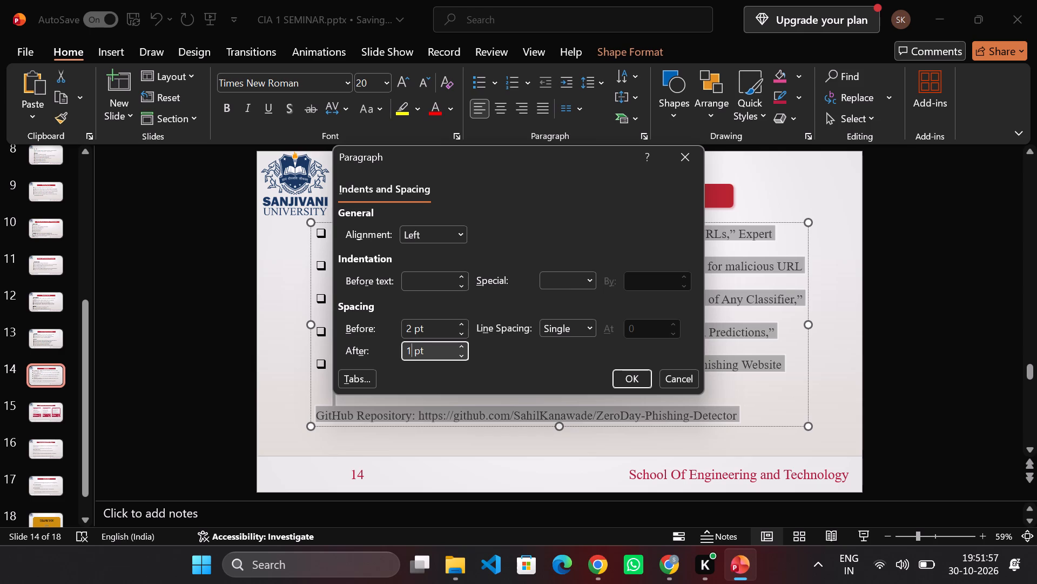
key(BackSpace)
key(2)
click(632, 373)
click(898, 335)
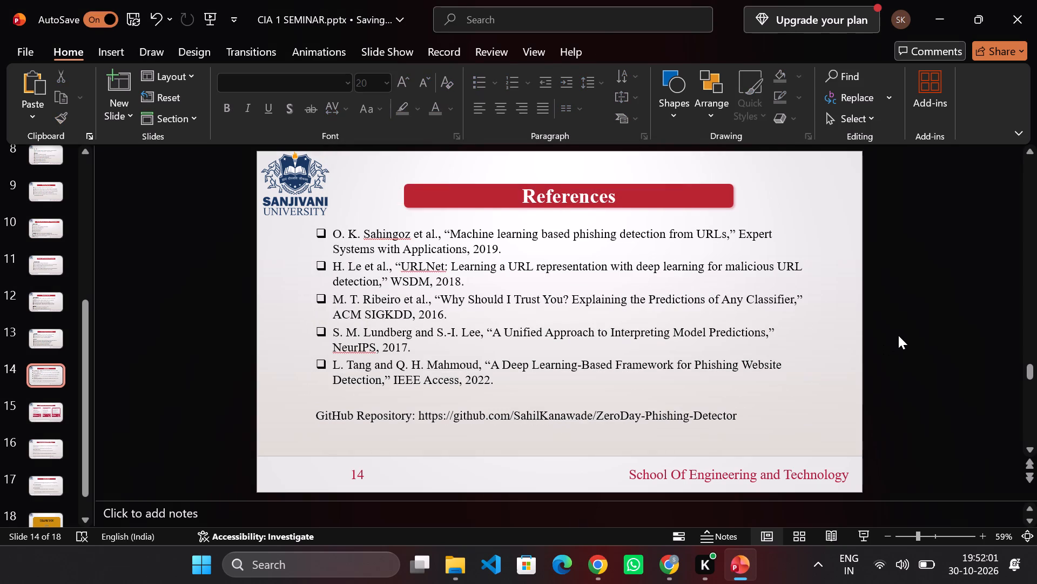
Hyperlink the GitHub repository address on the References slide to that same web address.
click(588, 320)
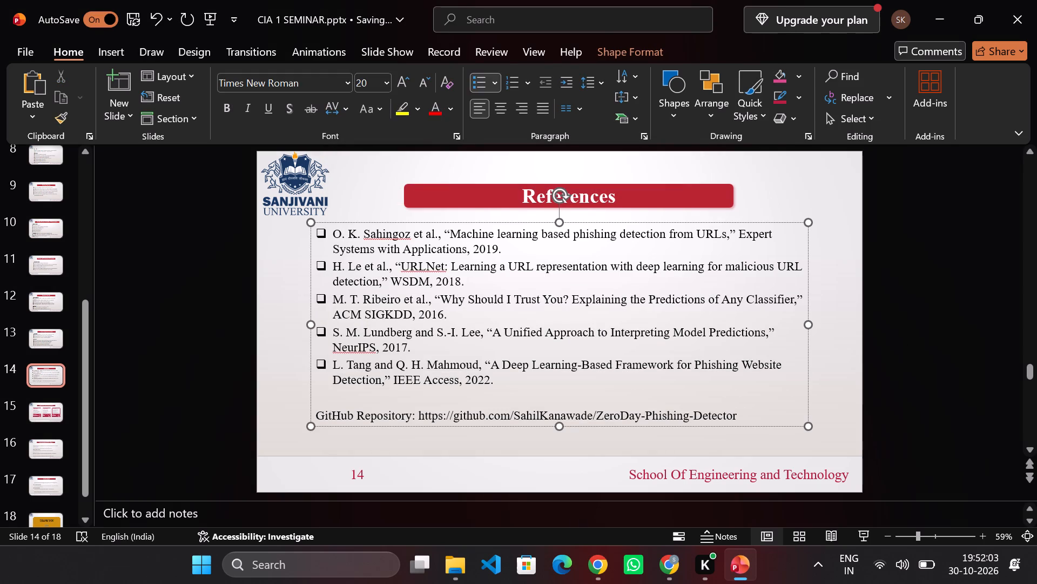
drag(737, 416, 486, 427)
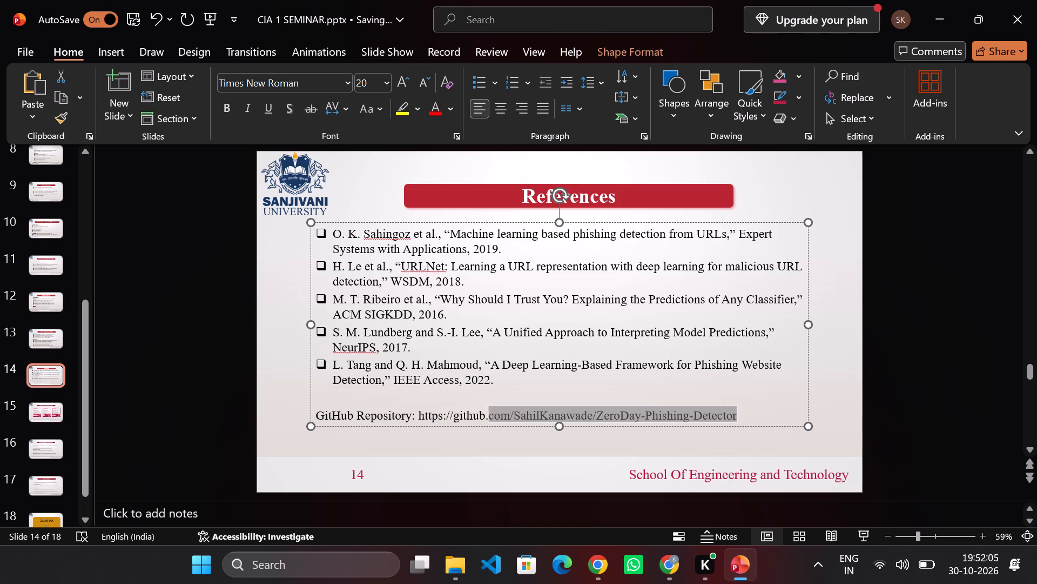
drag(486, 427, 428, 424)
click(433, 419)
drag(433, 419, 637, 422)
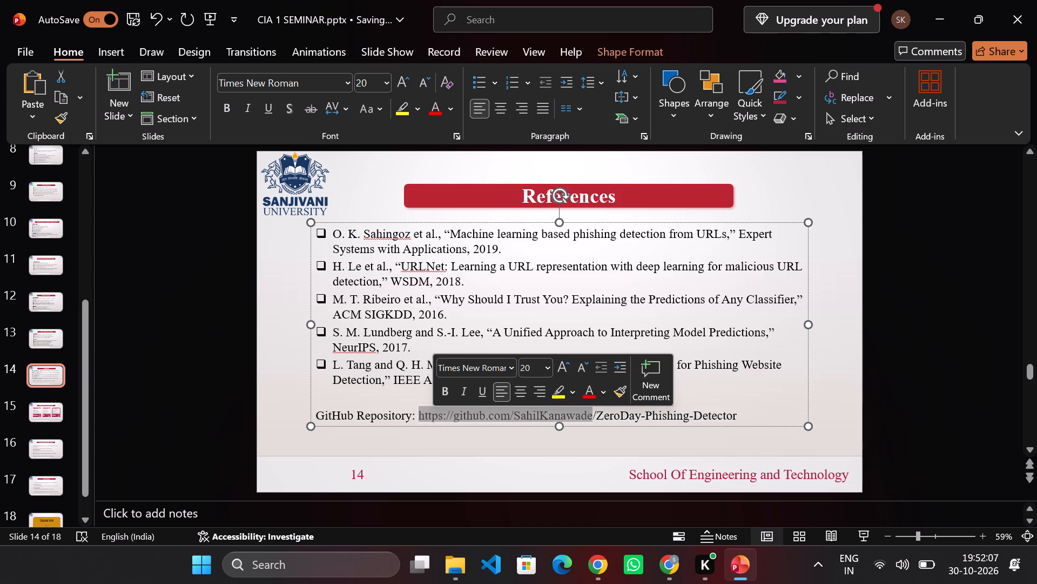
drag(637, 422, 714, 410)
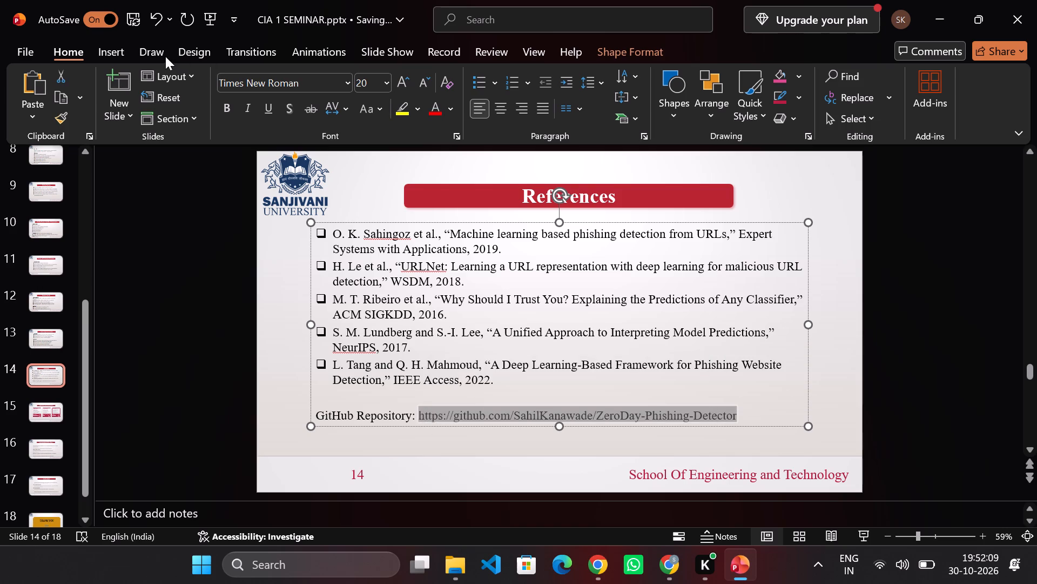
click(123, 50)
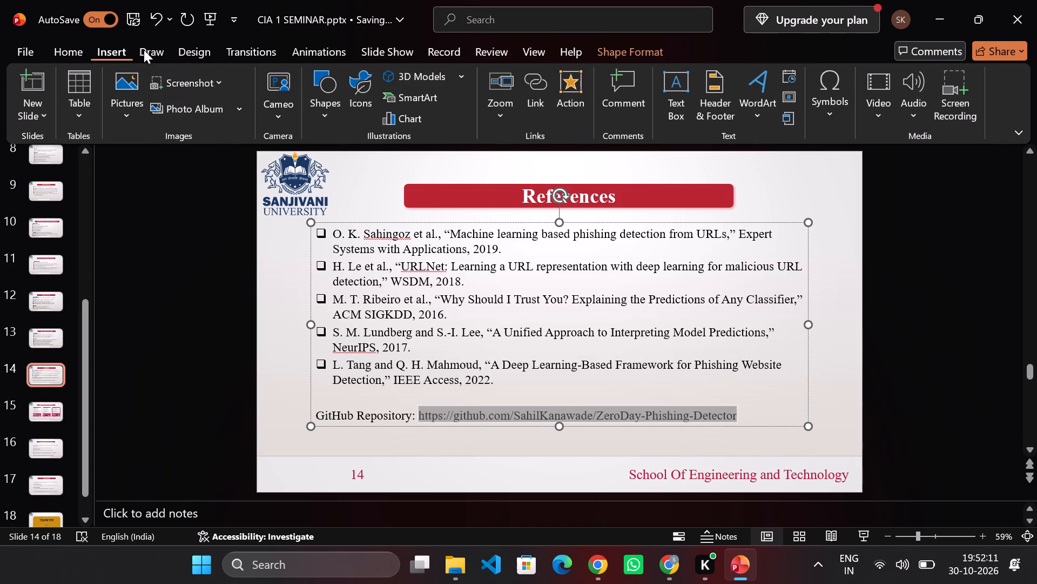
click(534, 95)
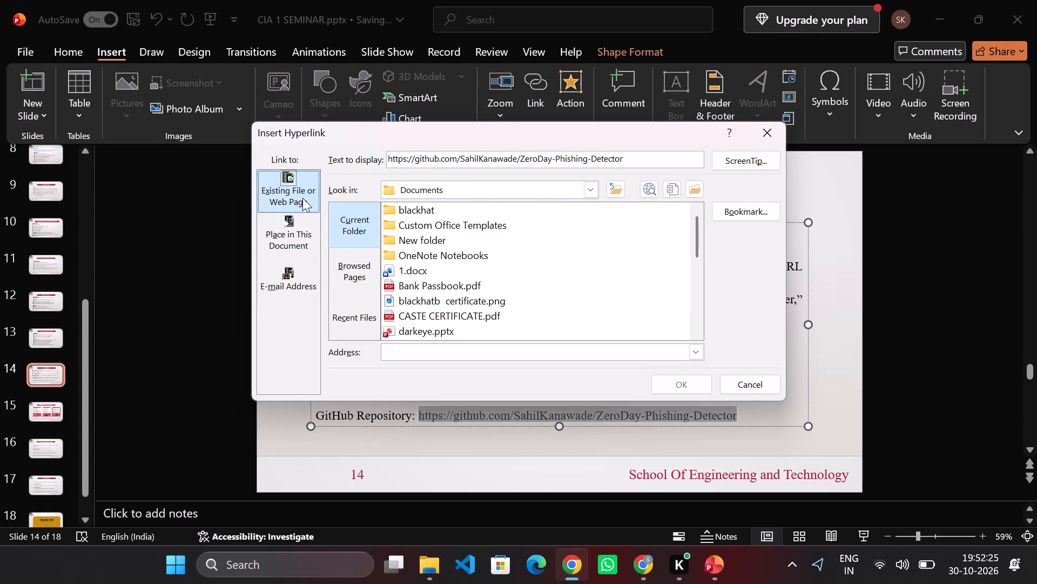
click(421, 351)
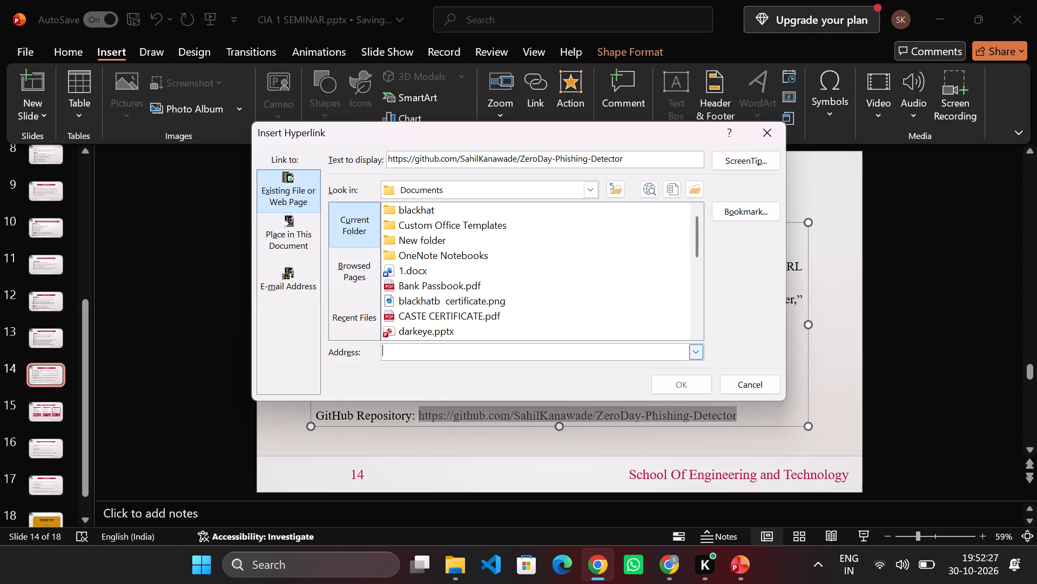
key(ctrl+v)
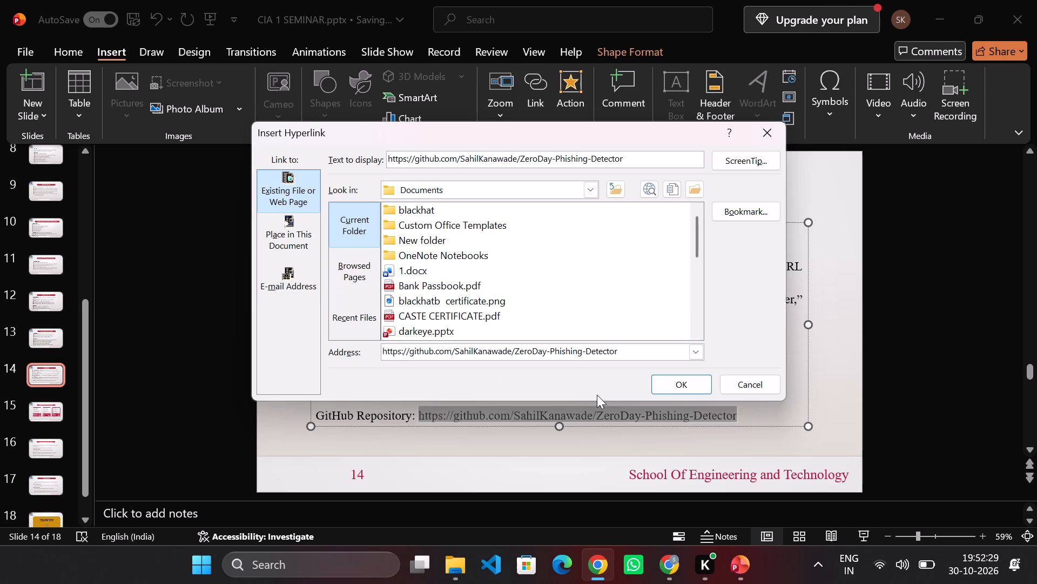
click(668, 386)
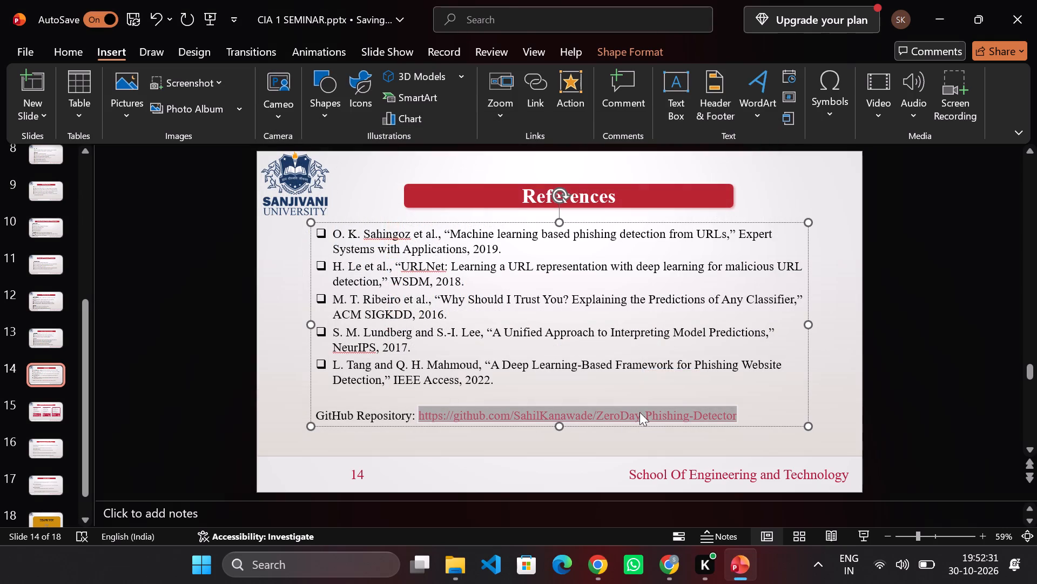
click(622, 389)
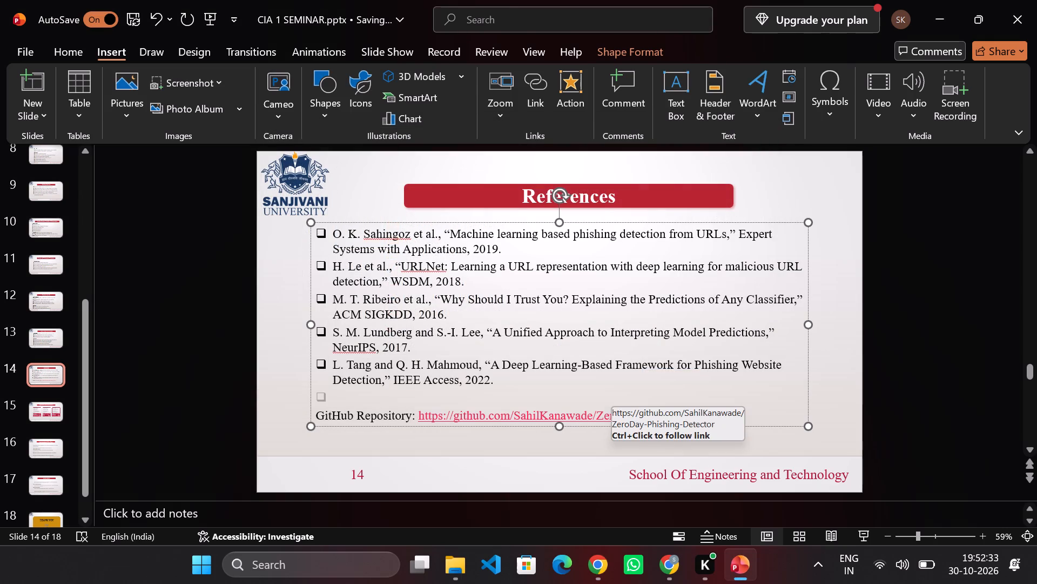
Follow the GitHub link to check that it opens the ZeroDay-Phishing-Detector repository, and close the browser window.
ctrl+click(607, 416)
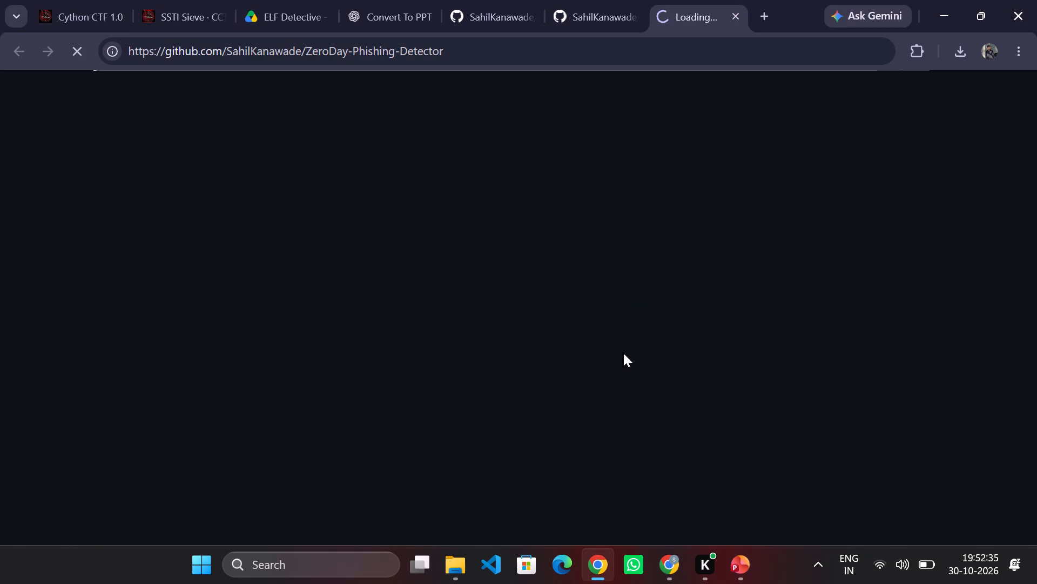
click(1009, 7)
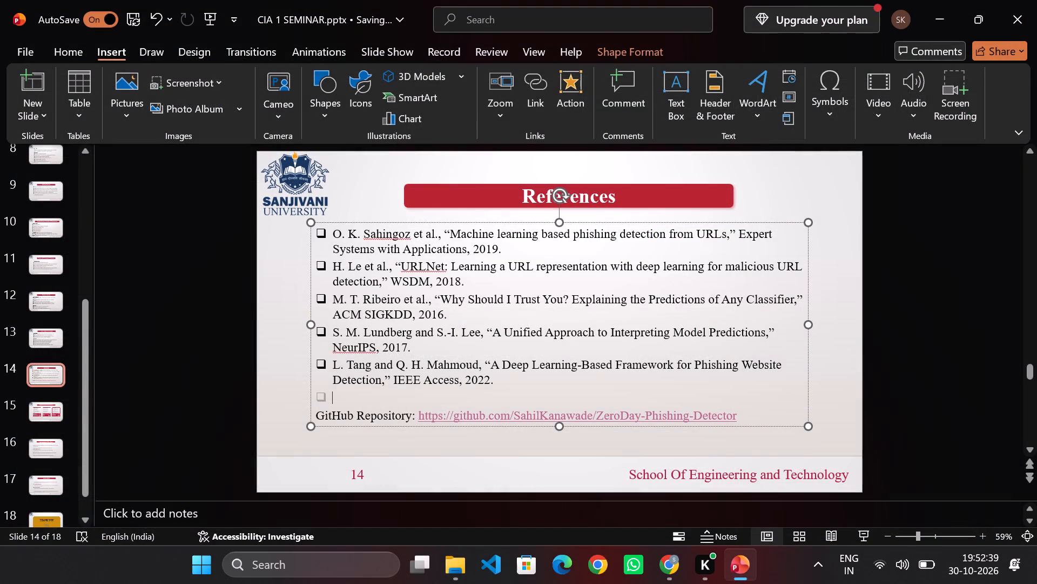
click(596, 575)
click(477, 304)
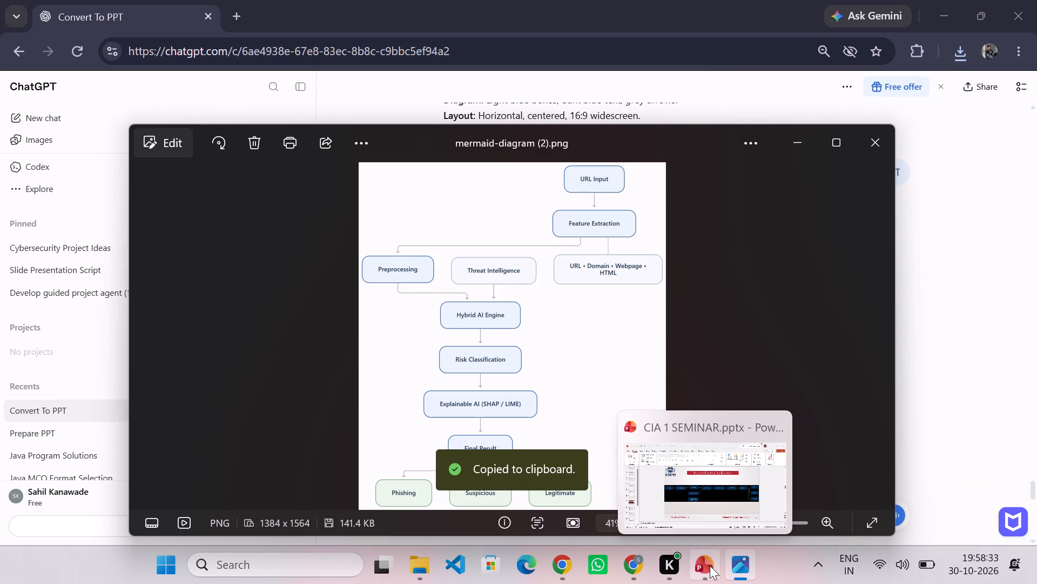
click(710, 494)
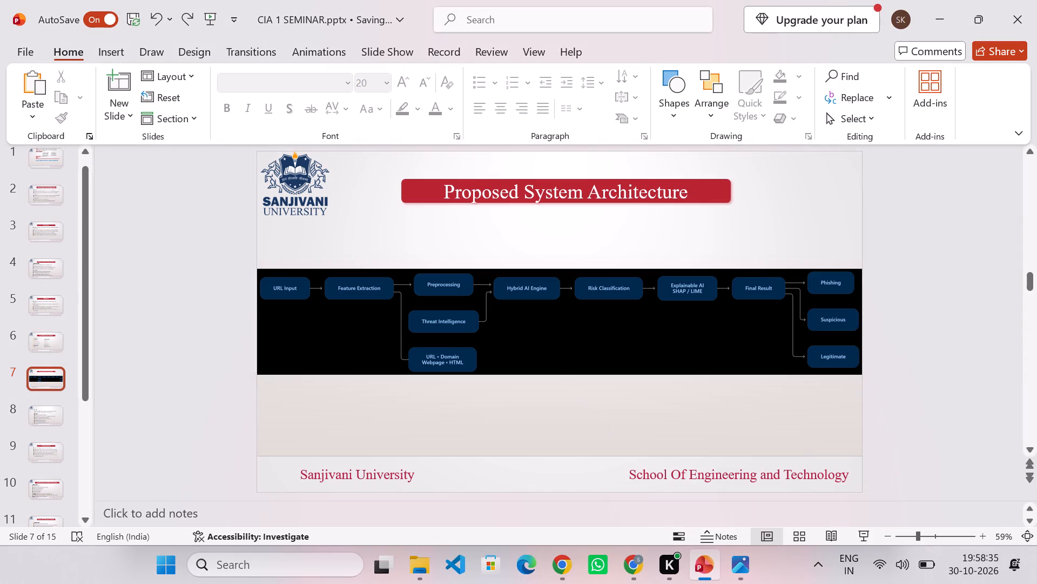
click(563, 357)
key(BackSpace)
key(ctrl+v)
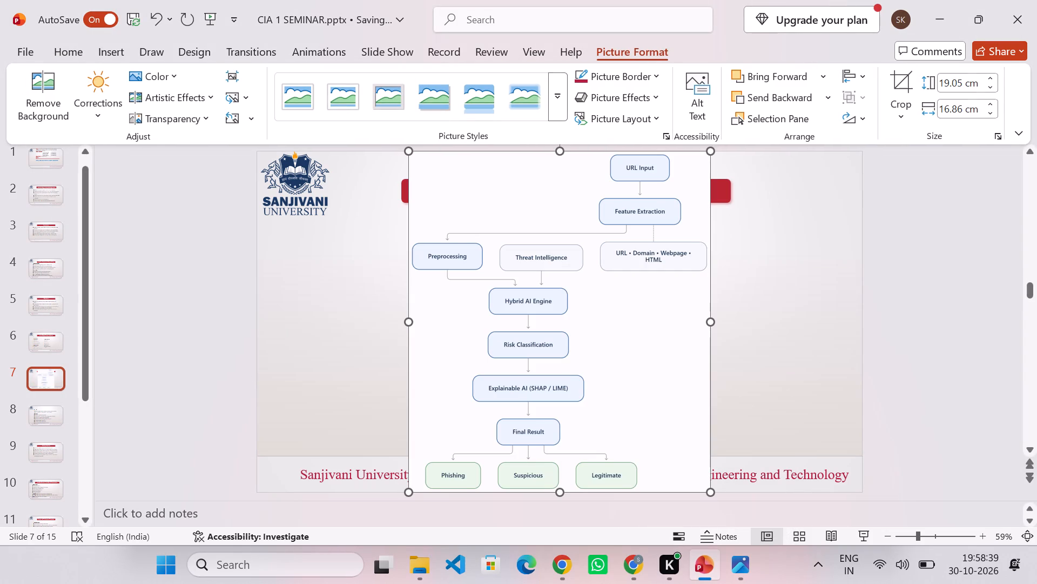
Move the Proposed System Architecture title banner up close to the slide's top edge.
click(728, 185)
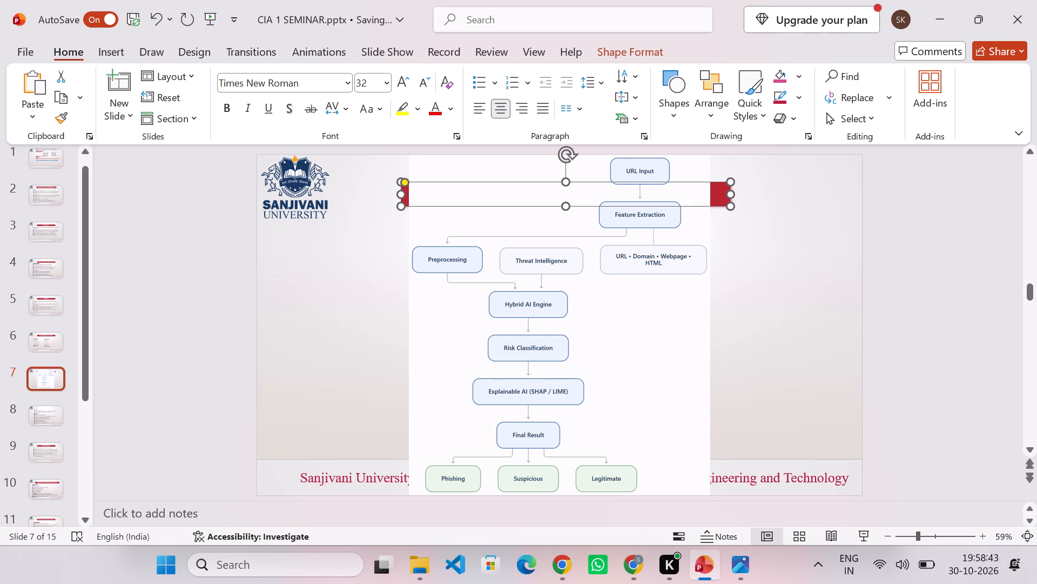
drag(723, 204, 720, 191)
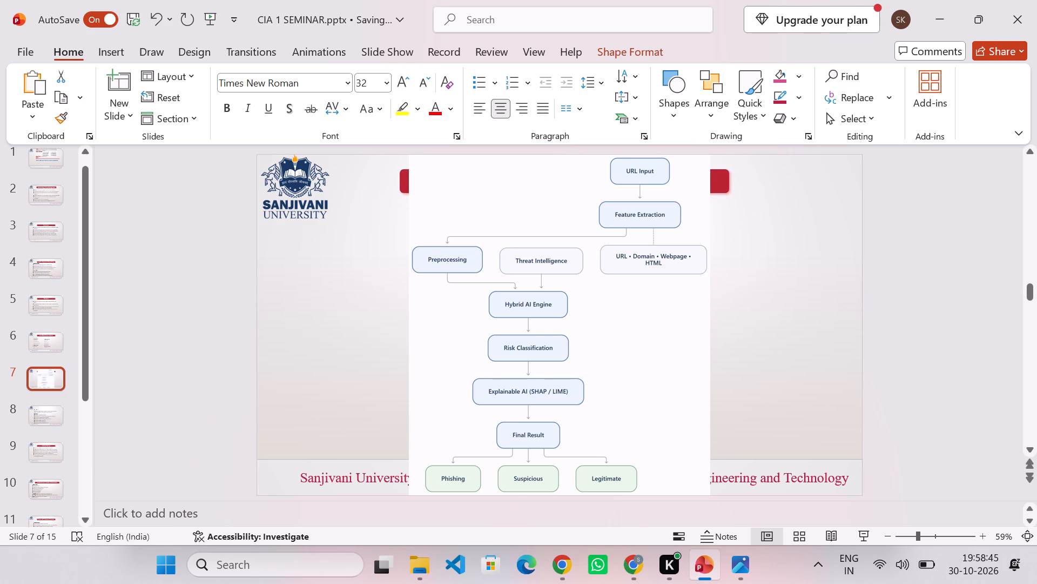
drag(720, 191, 716, 181)
Resize the diagram picture to about 15 cm high and 23.8 cm wide so it fits between the title banner and the footer.
click(696, 322)
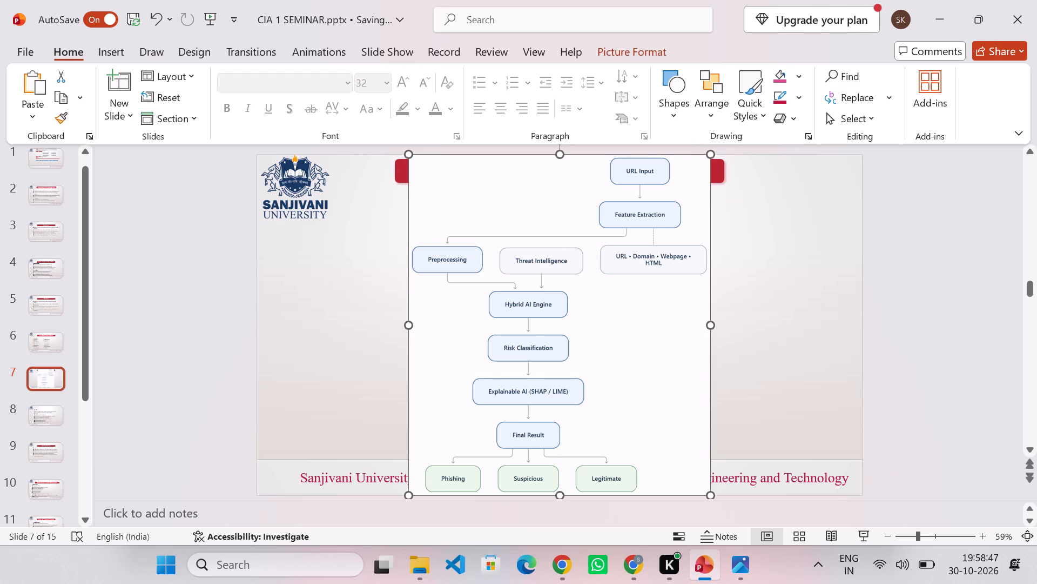
drag(709, 328, 751, 324)
drag(405, 325, 400, 325)
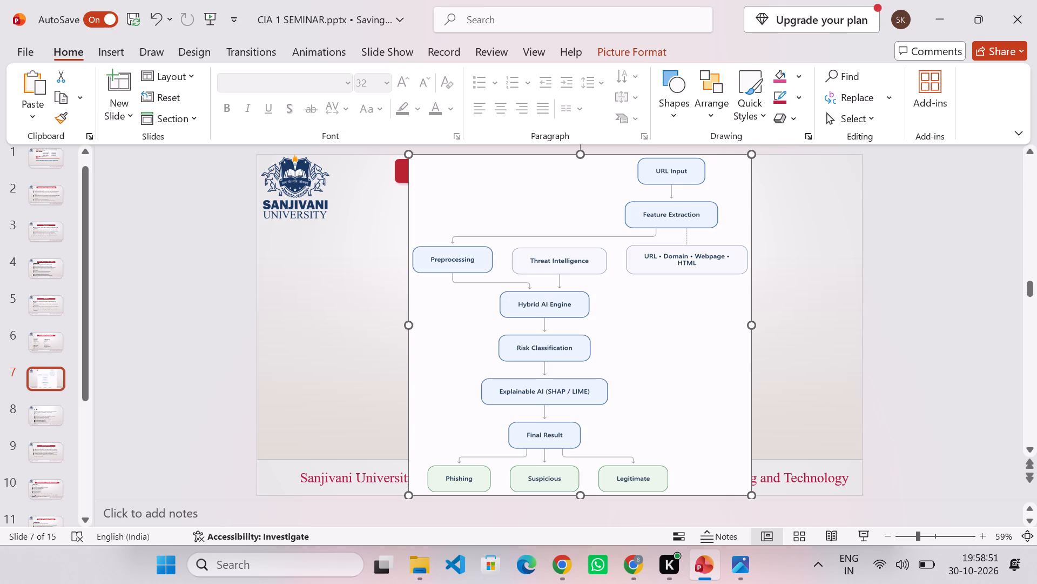
drag(400, 325, 349, 327)
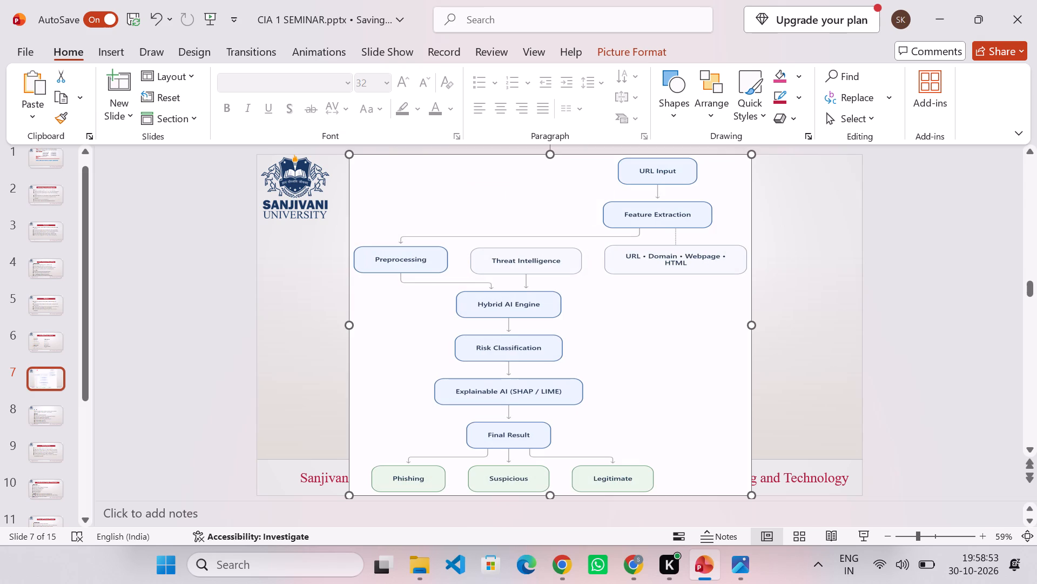
drag(553, 155, 546, 190)
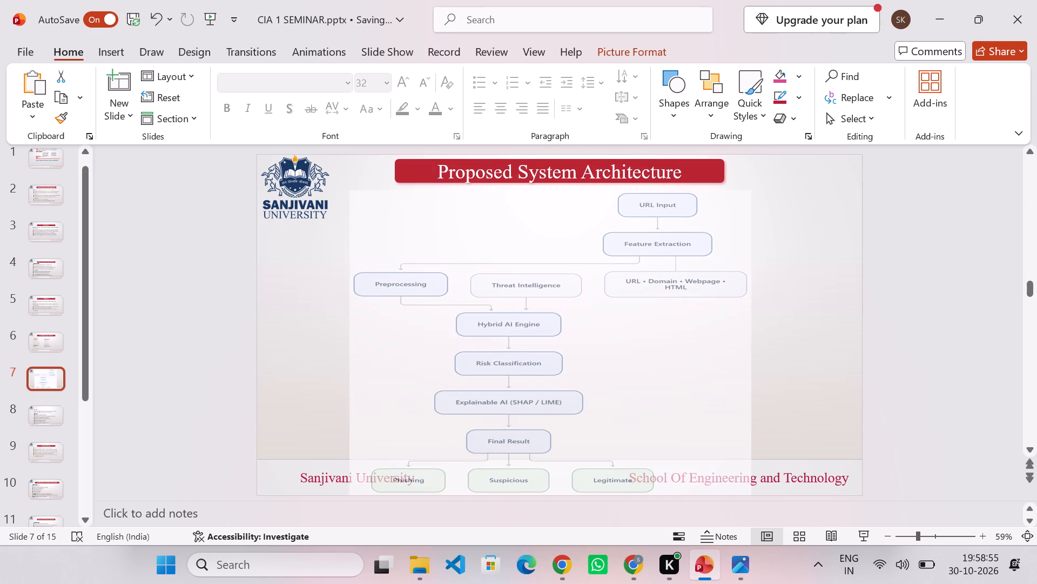
drag(546, 190, 546, 194)
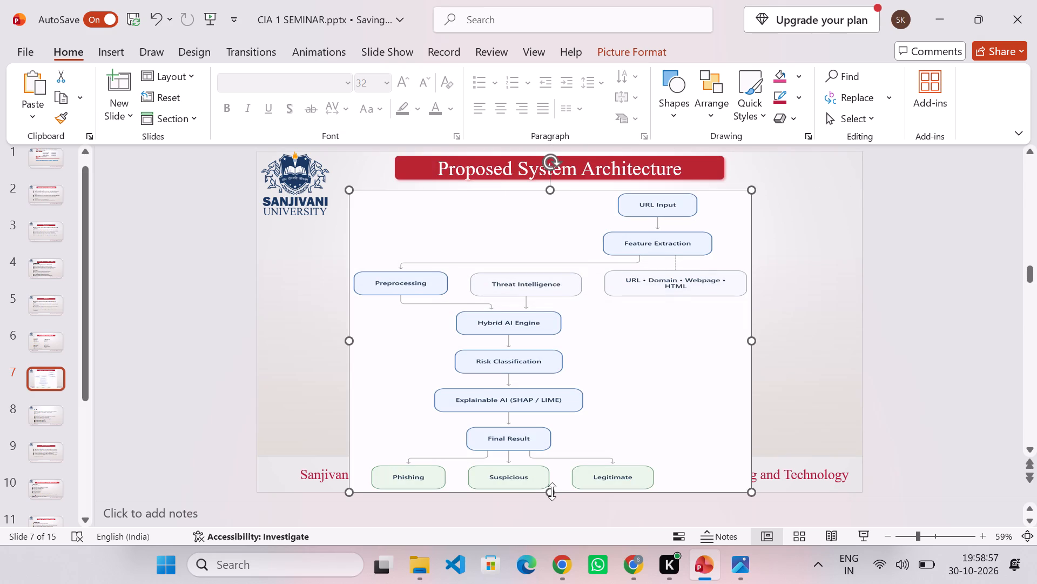
drag(552, 492, 551, 462)
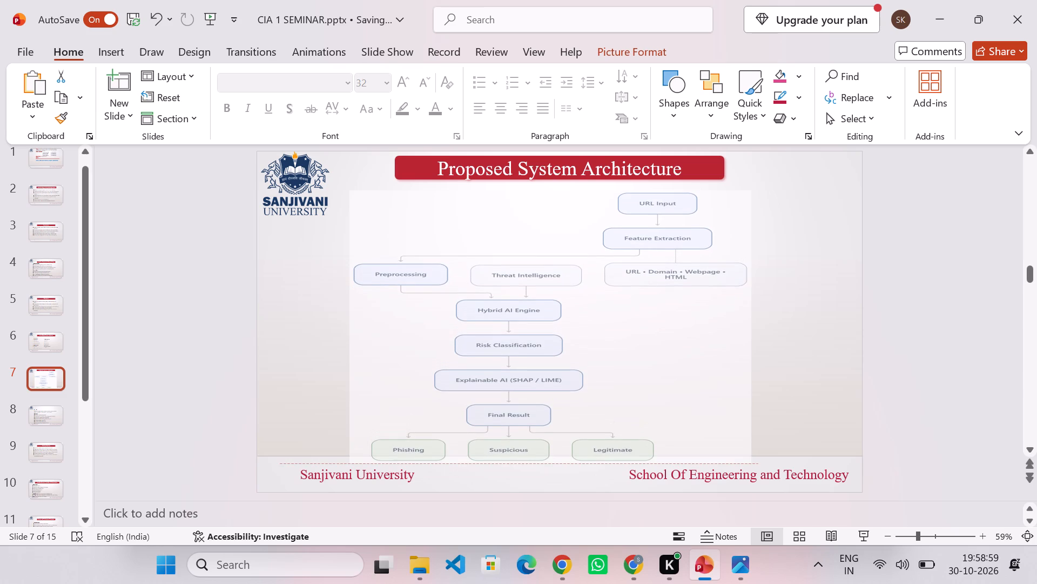
drag(551, 462, 552, 456)
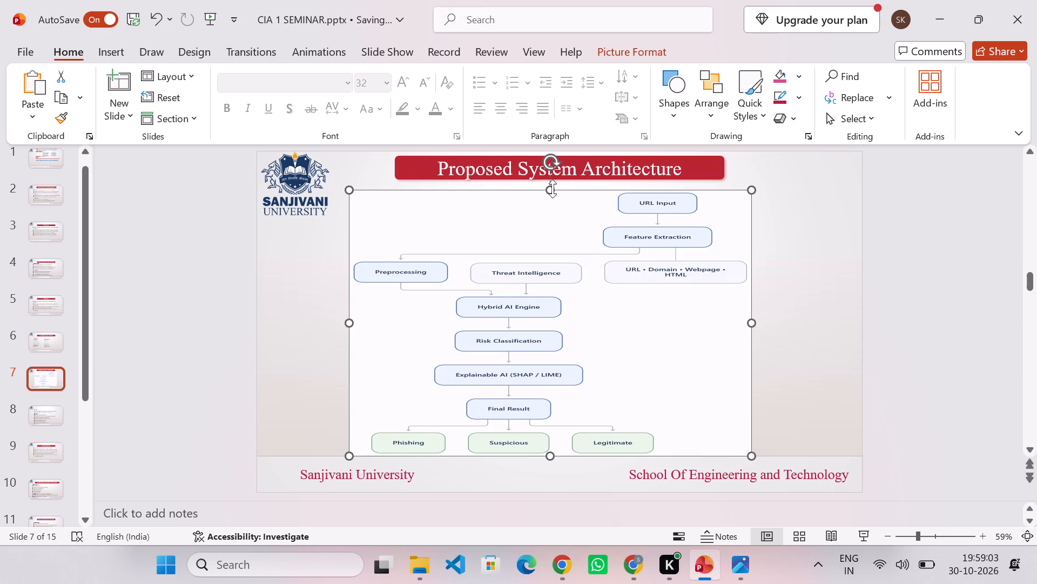
drag(553, 189, 555, 182)
click(852, 238)
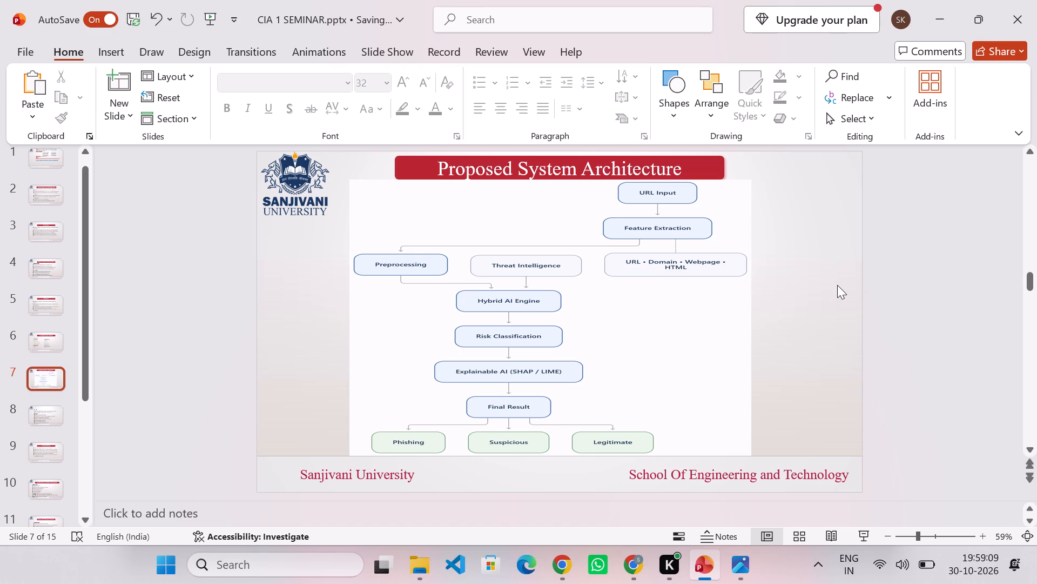
click(580, 217)
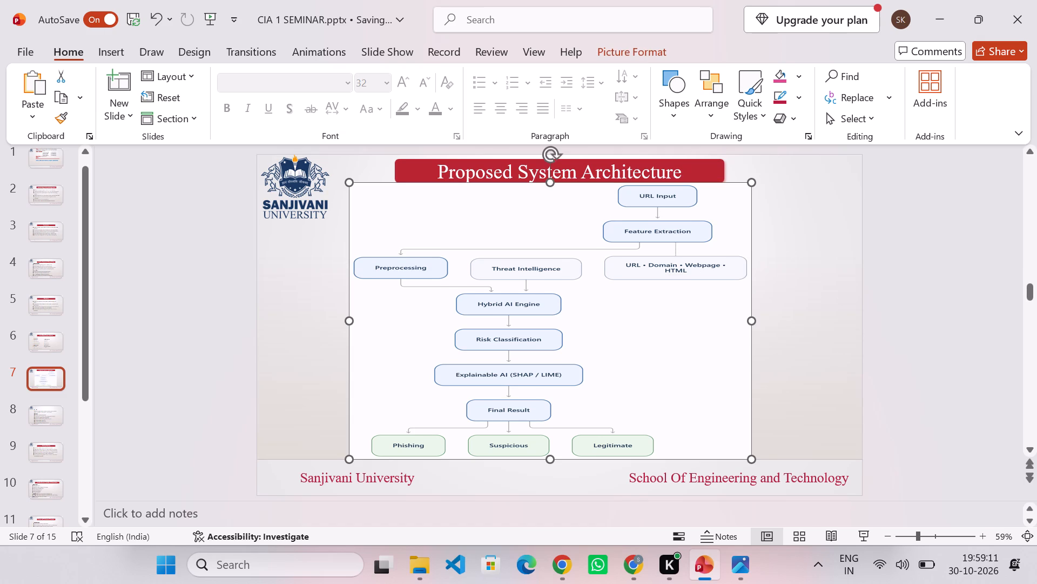
drag(551, 181, 550, 193)
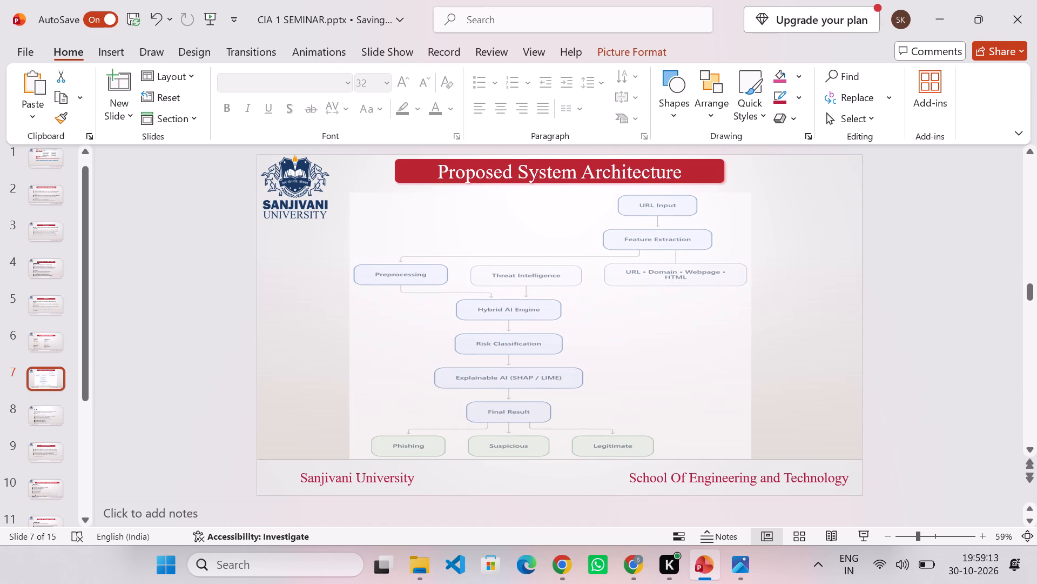
drag(550, 193, 550, 190)
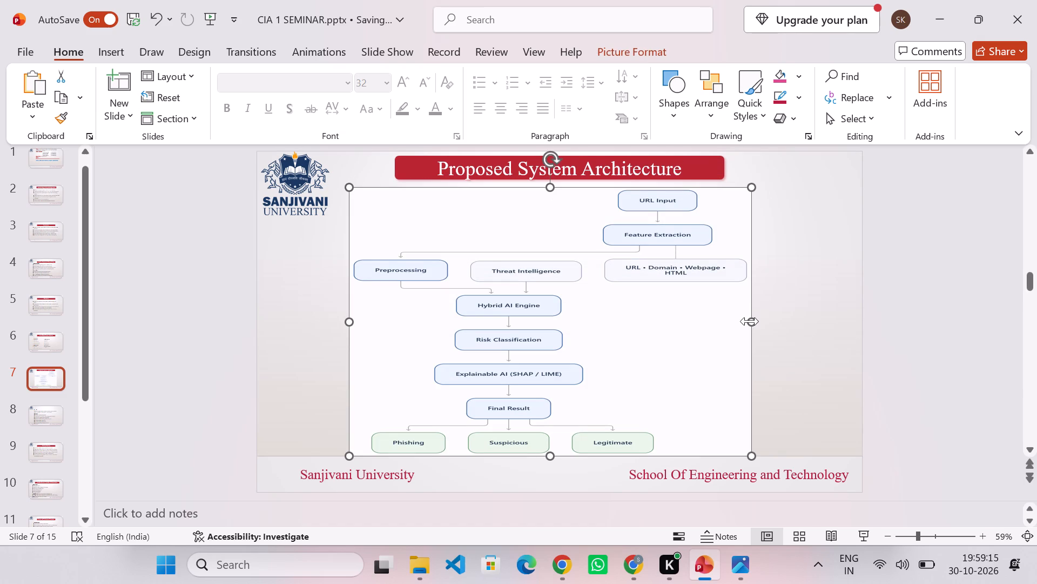
drag(750, 321, 775, 323)
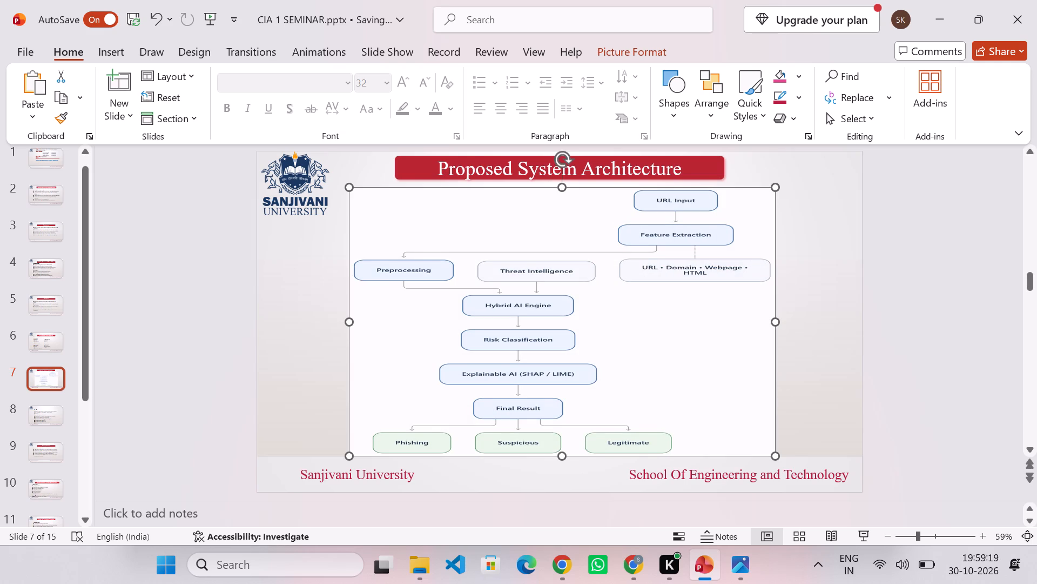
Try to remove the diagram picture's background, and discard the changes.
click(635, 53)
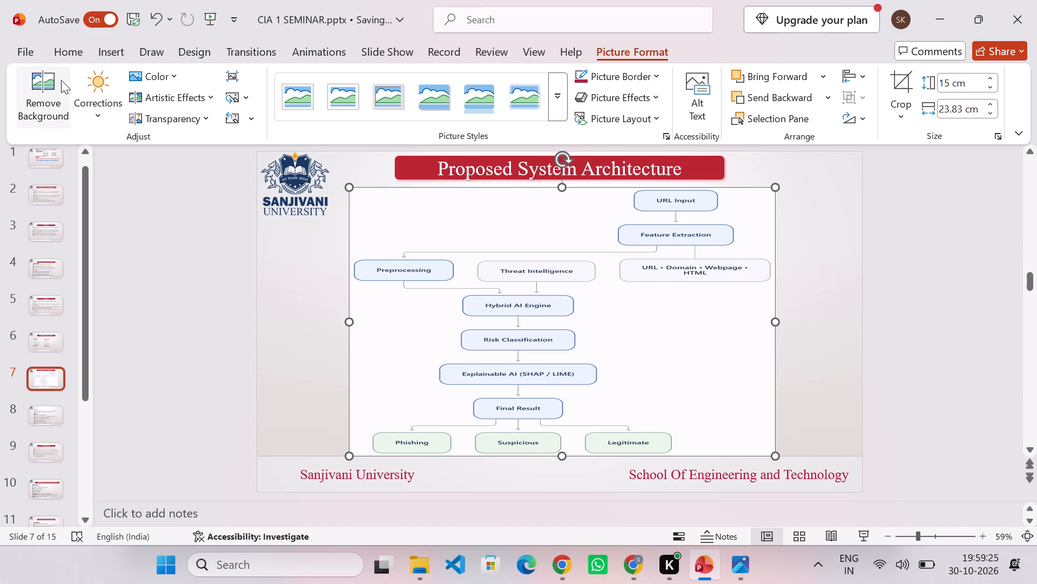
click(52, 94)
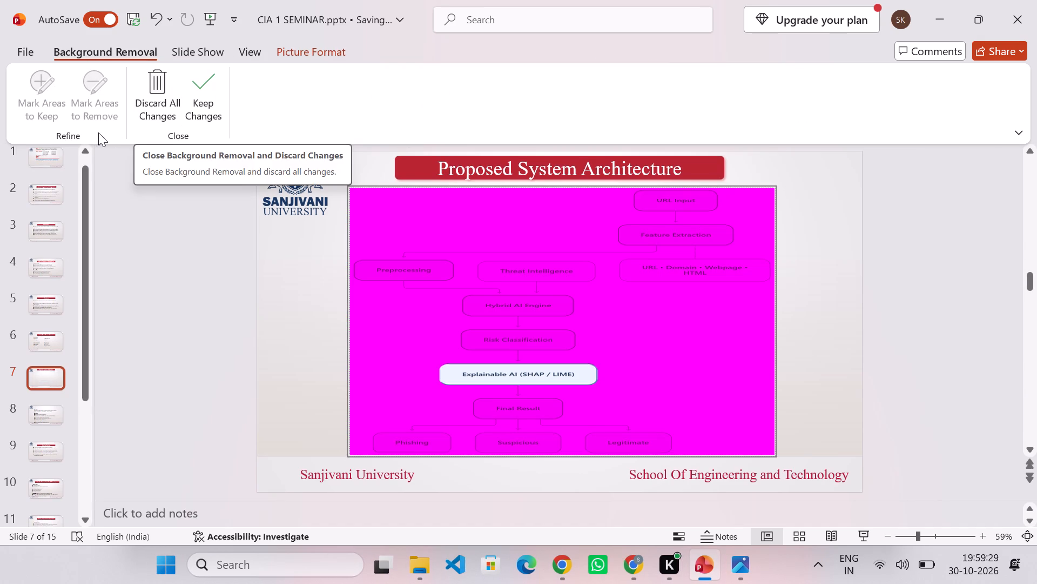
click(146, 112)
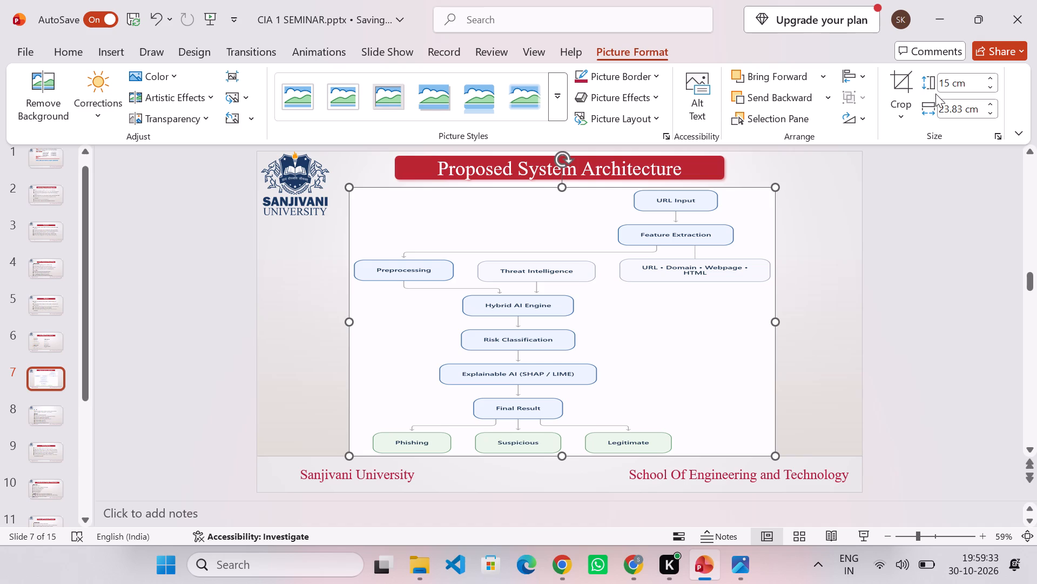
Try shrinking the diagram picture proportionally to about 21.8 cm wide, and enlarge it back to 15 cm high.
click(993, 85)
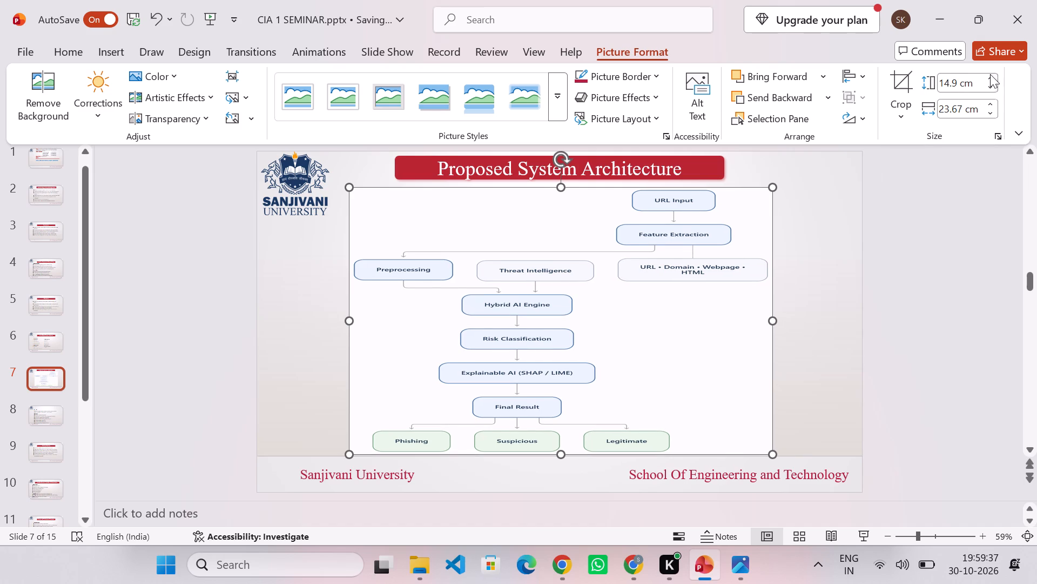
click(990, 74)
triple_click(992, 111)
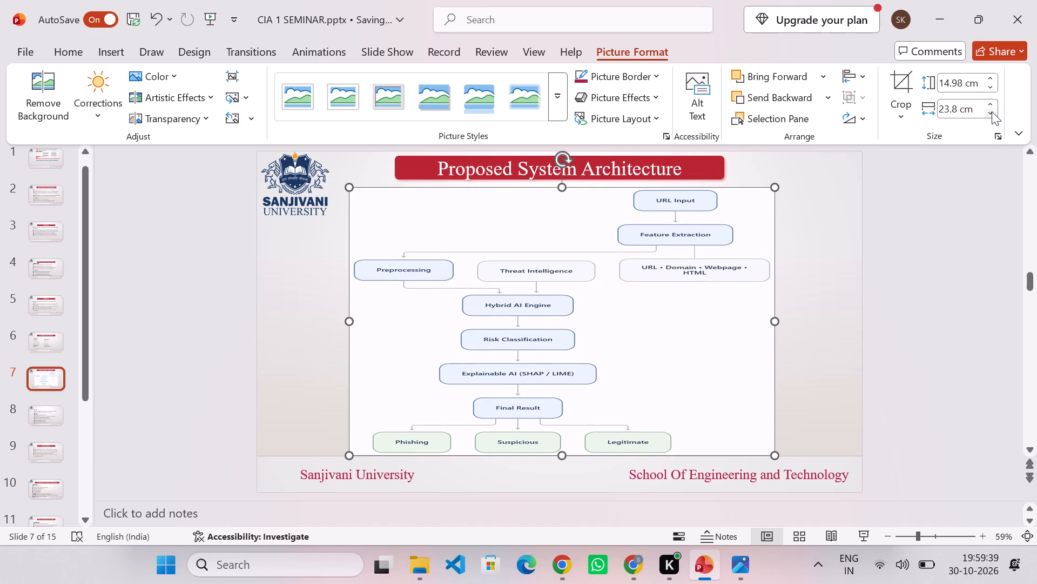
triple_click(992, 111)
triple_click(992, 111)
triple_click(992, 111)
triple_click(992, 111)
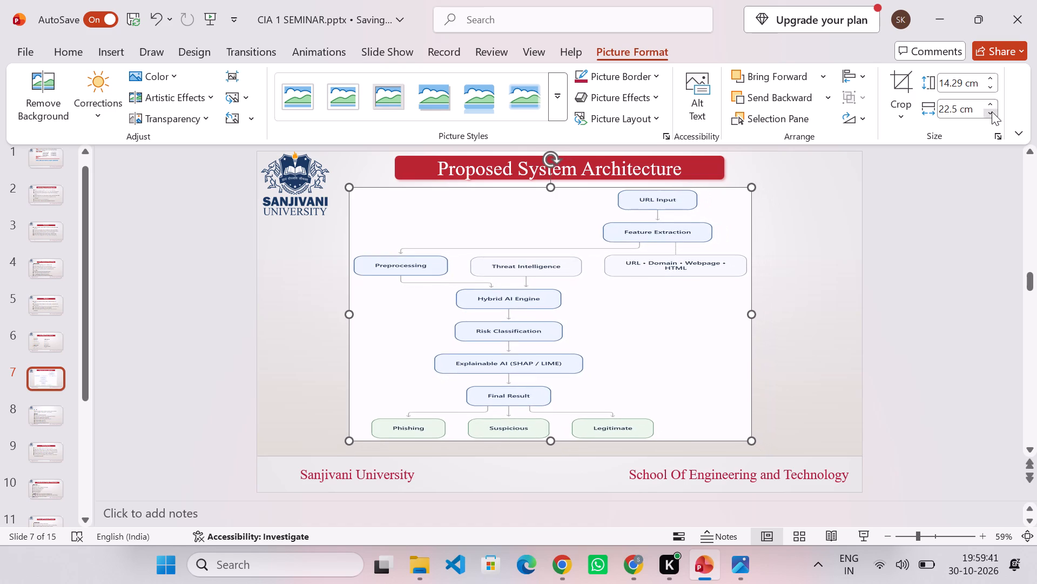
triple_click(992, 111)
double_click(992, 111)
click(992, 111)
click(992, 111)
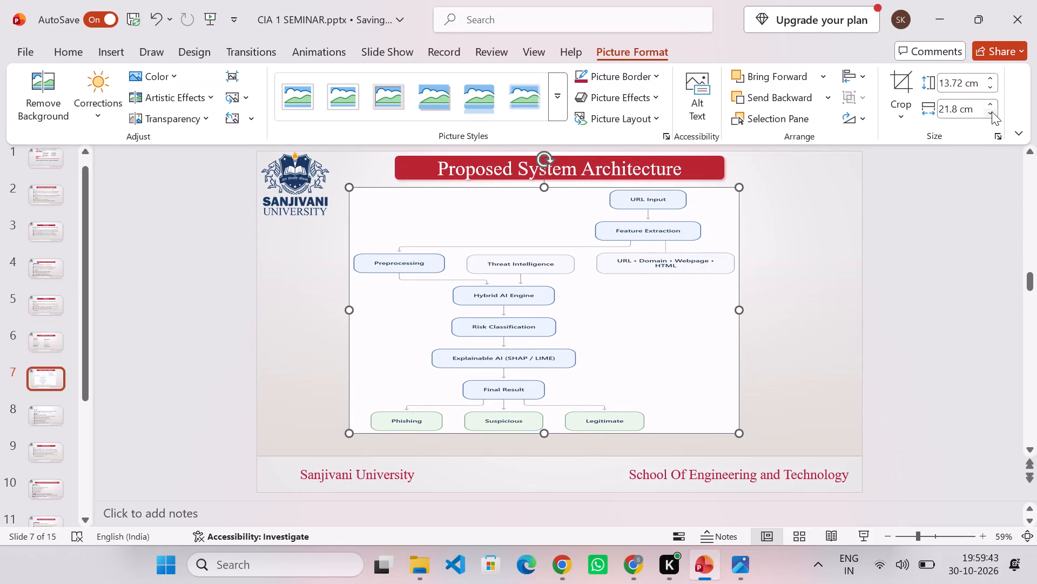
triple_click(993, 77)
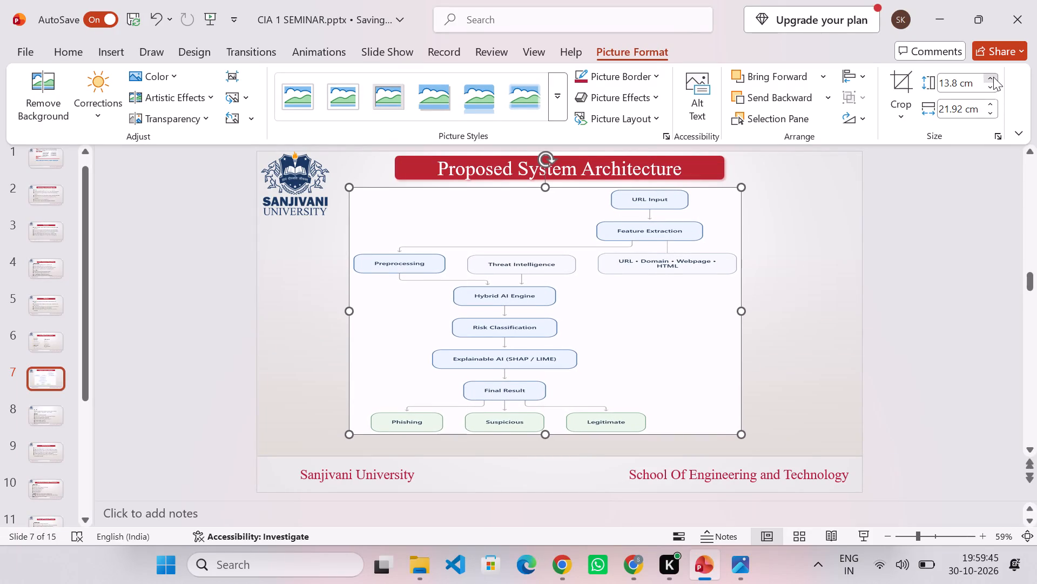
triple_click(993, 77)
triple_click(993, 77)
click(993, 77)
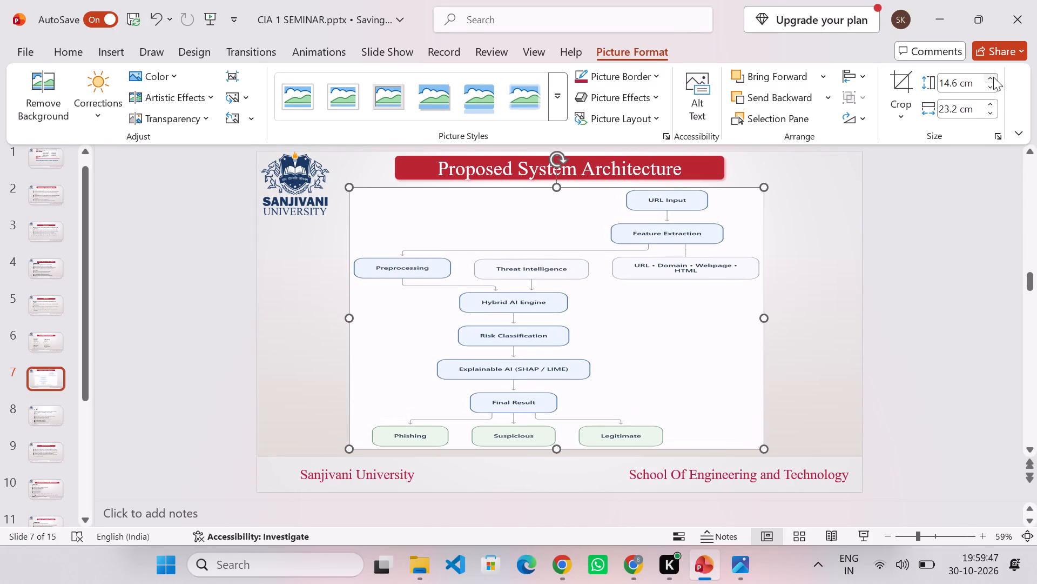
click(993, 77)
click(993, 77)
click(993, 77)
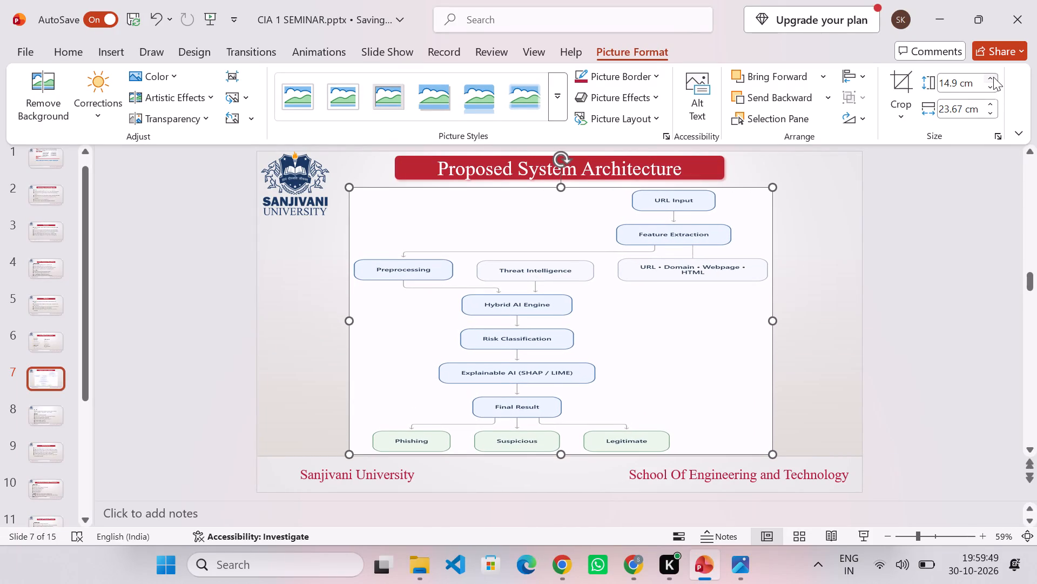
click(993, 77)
Narrow the diagram picture on the Proposed System Architecture slide to about 14.7 cm high and 20.35 cm wide.
triple_click(992, 85)
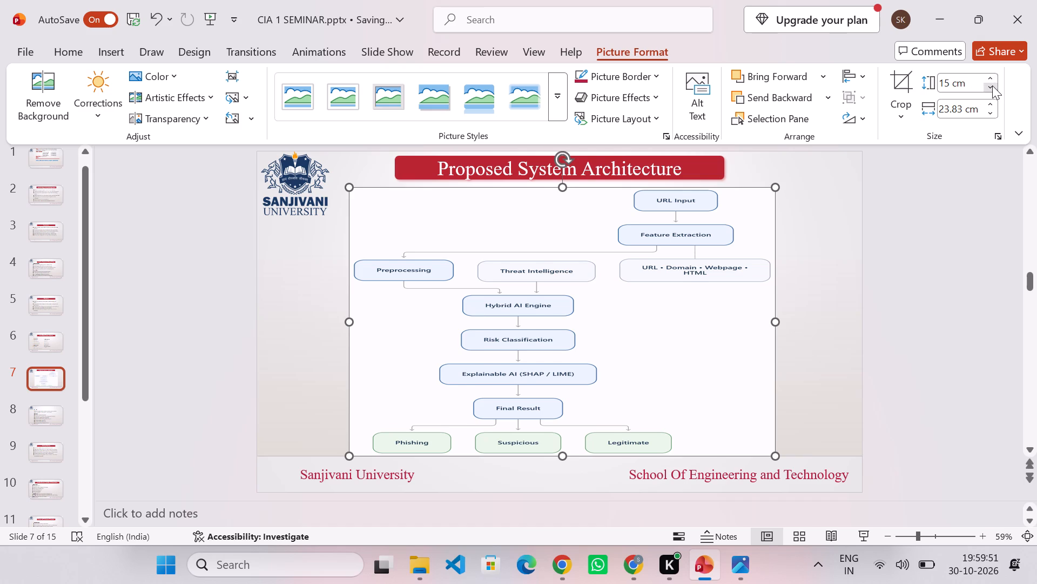
click(992, 85)
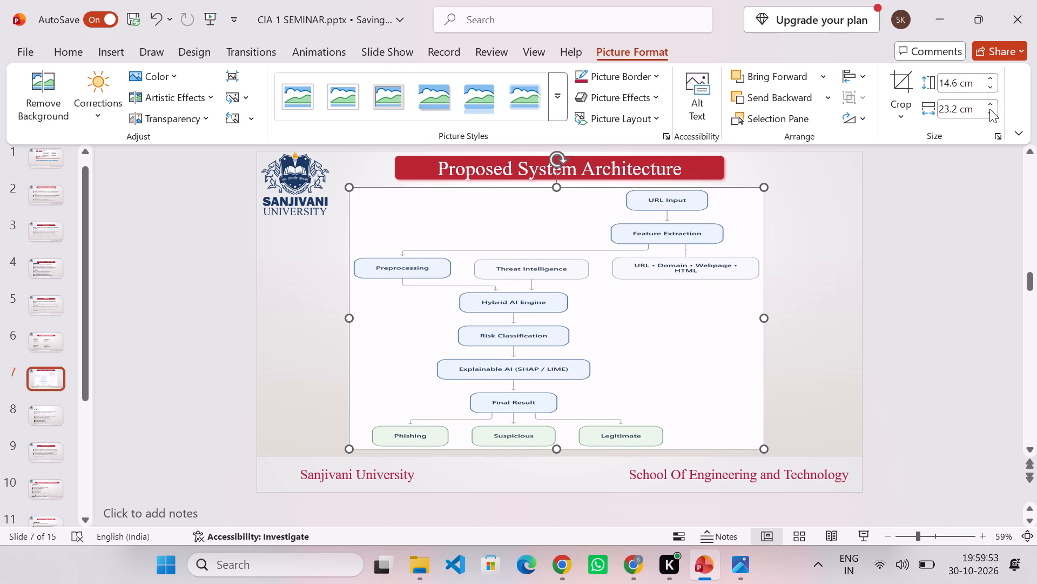
triple_click(989, 109)
triple_click(989, 109)
triple_click(989, 109)
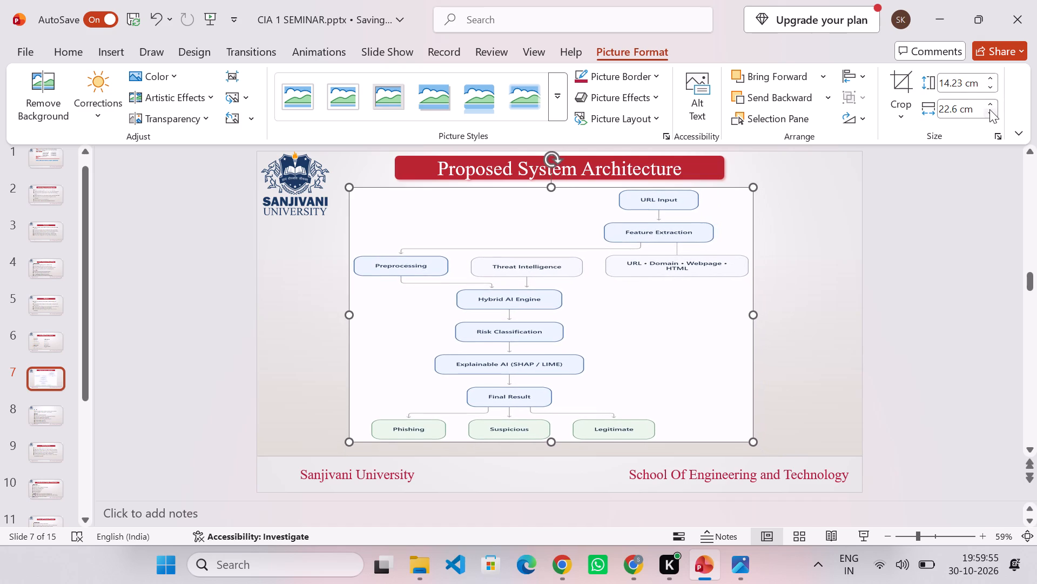
triple_click(989, 109)
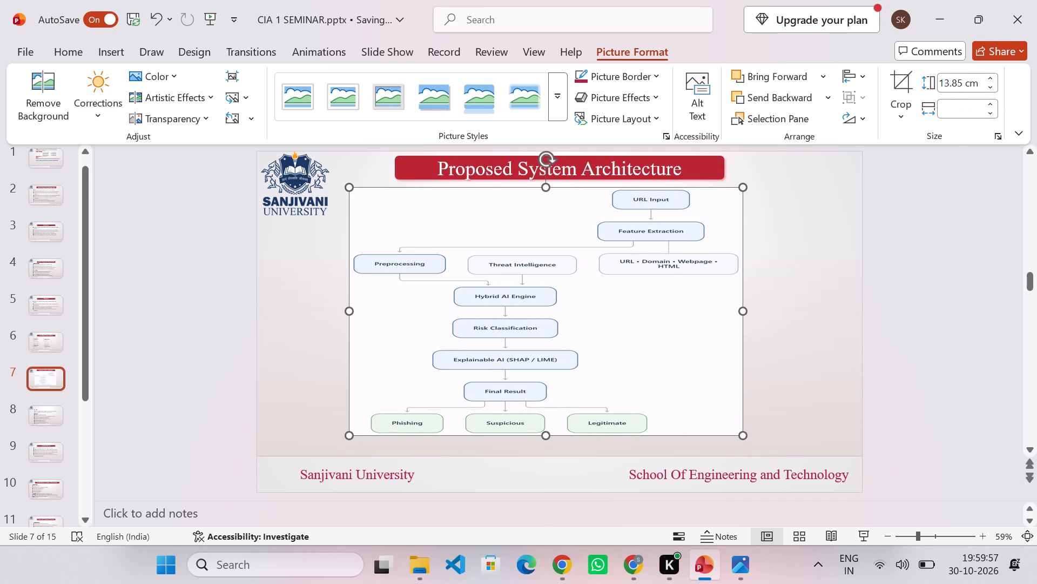
drag(547, 438, 546, 445)
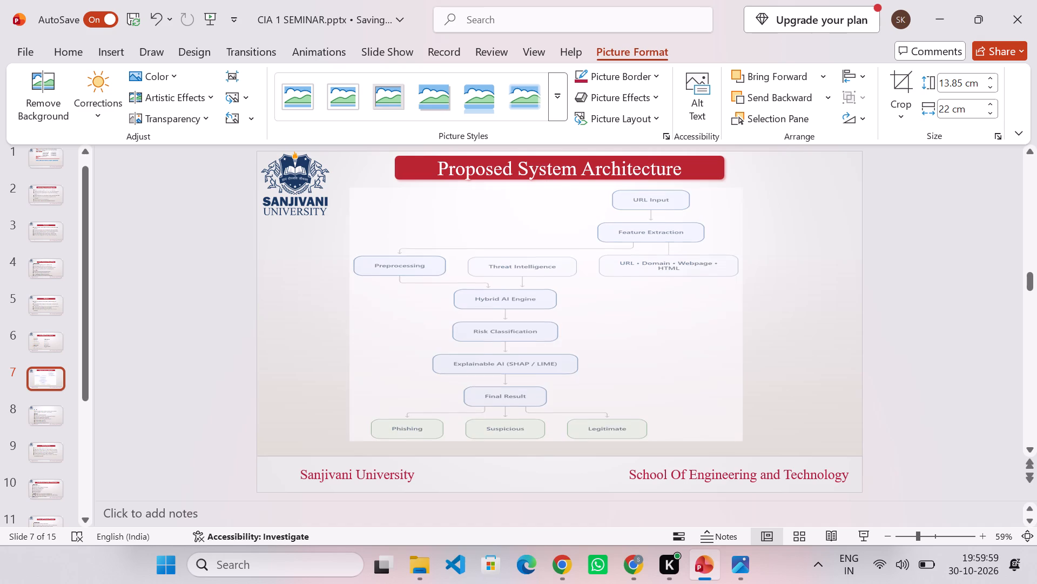
drag(546, 445, 546, 451)
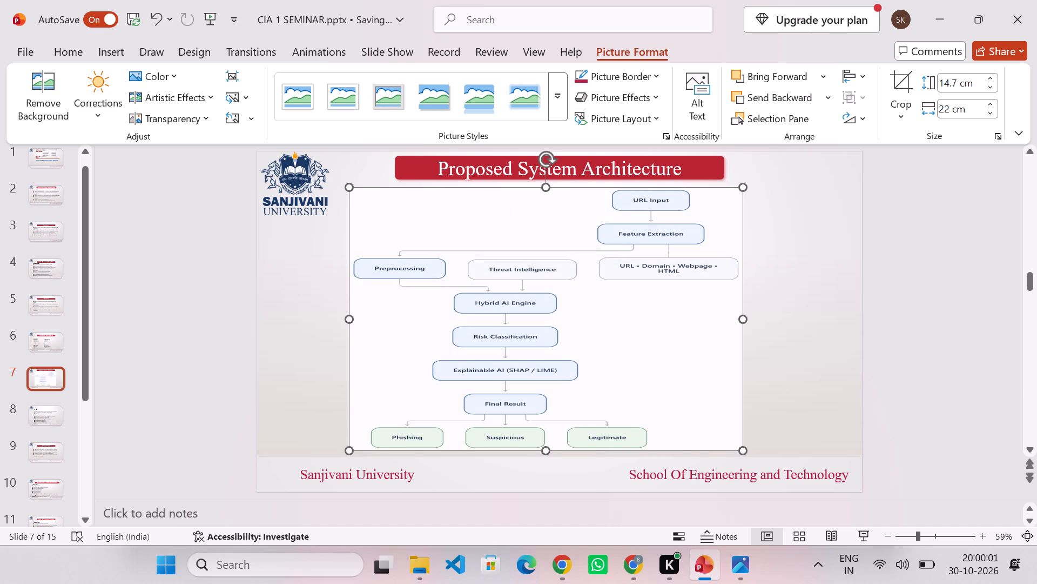
drag(743, 322, 738, 322)
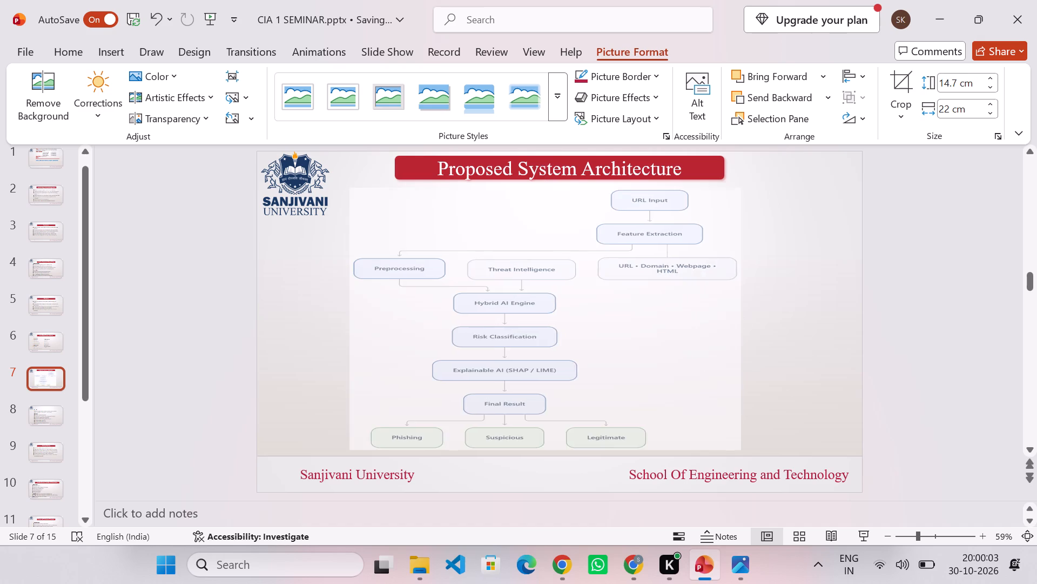
drag(738, 322, 713, 322)
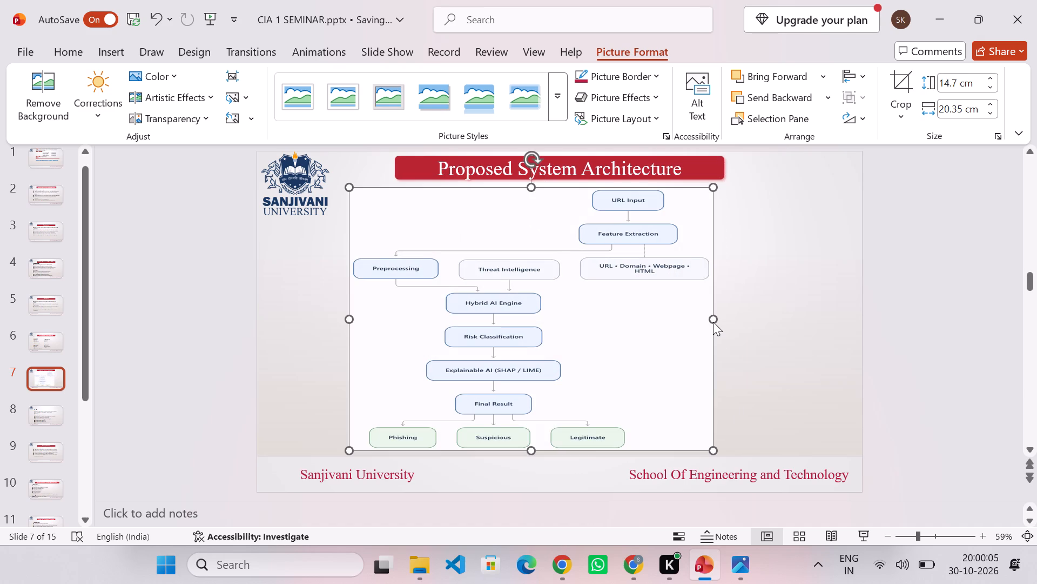
click(713, 322)
click(881, 280)
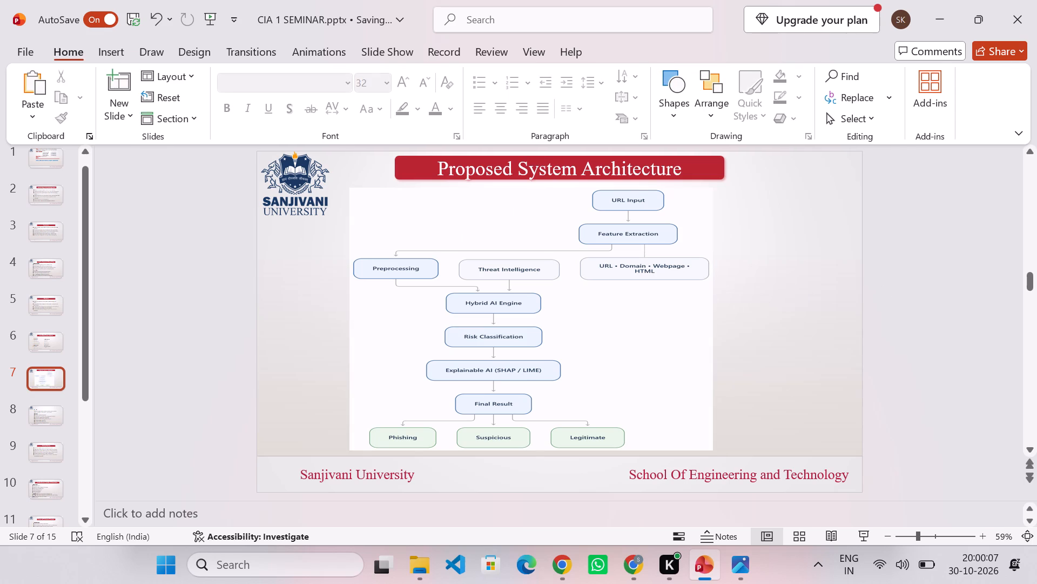
Move the diagram picture slightly left and down so it sits between the title banner and the footer.
click(672, 308)
drag(672, 308, 662, 306)
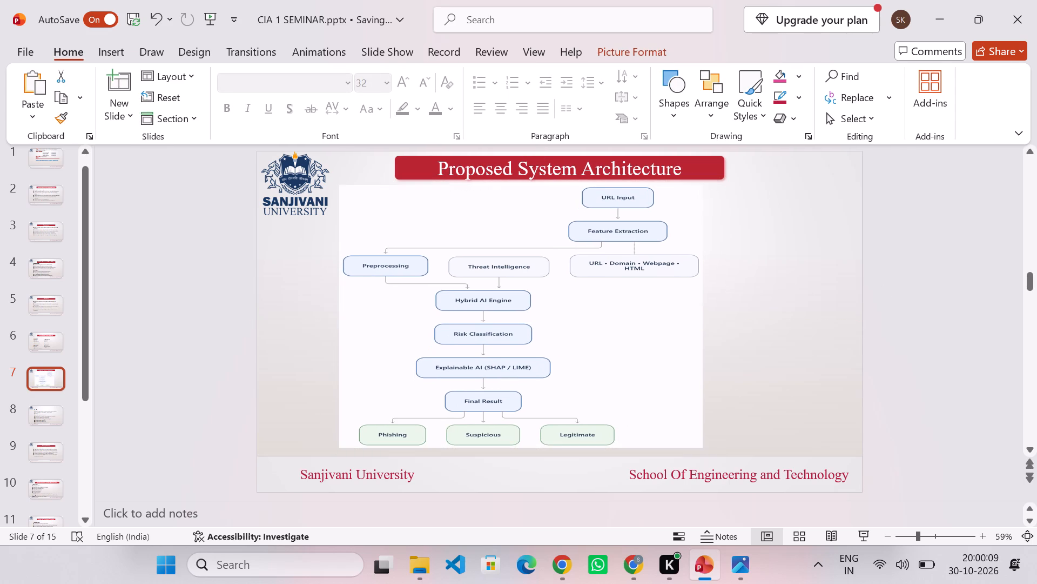
drag(662, 306, 658, 309)
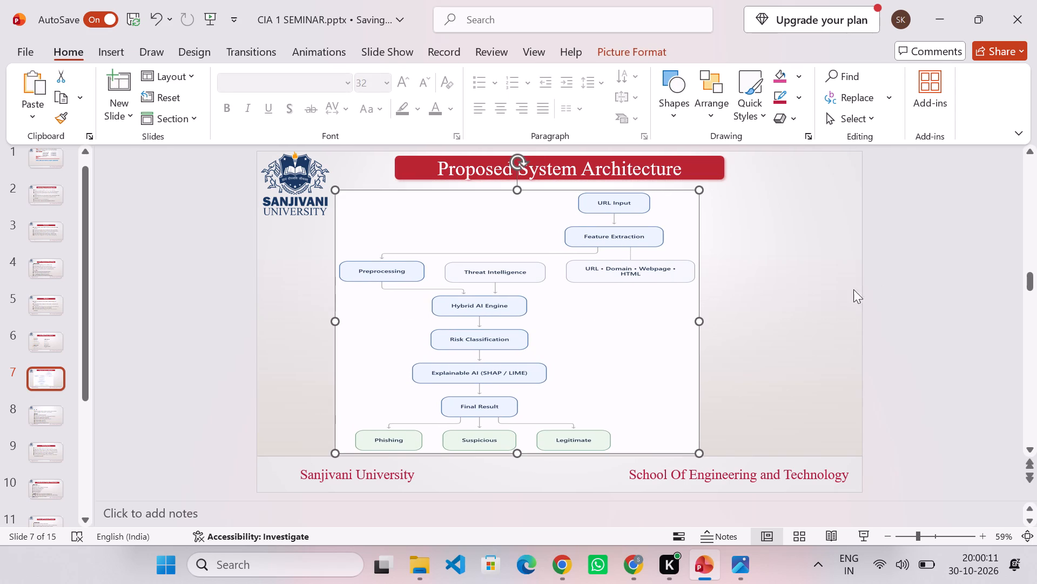
click(880, 288)
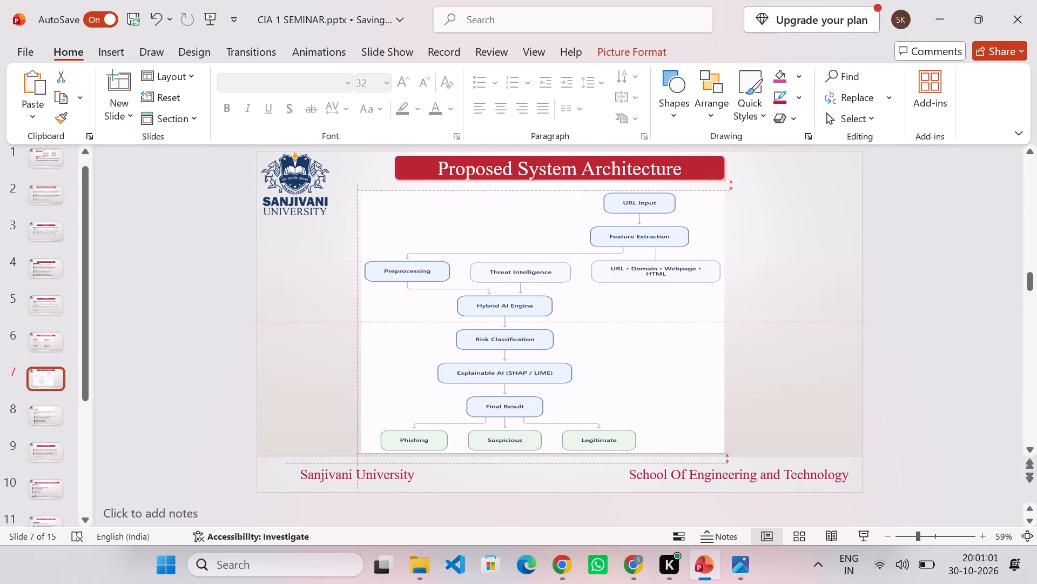
drag(697, 381, 718, 381)
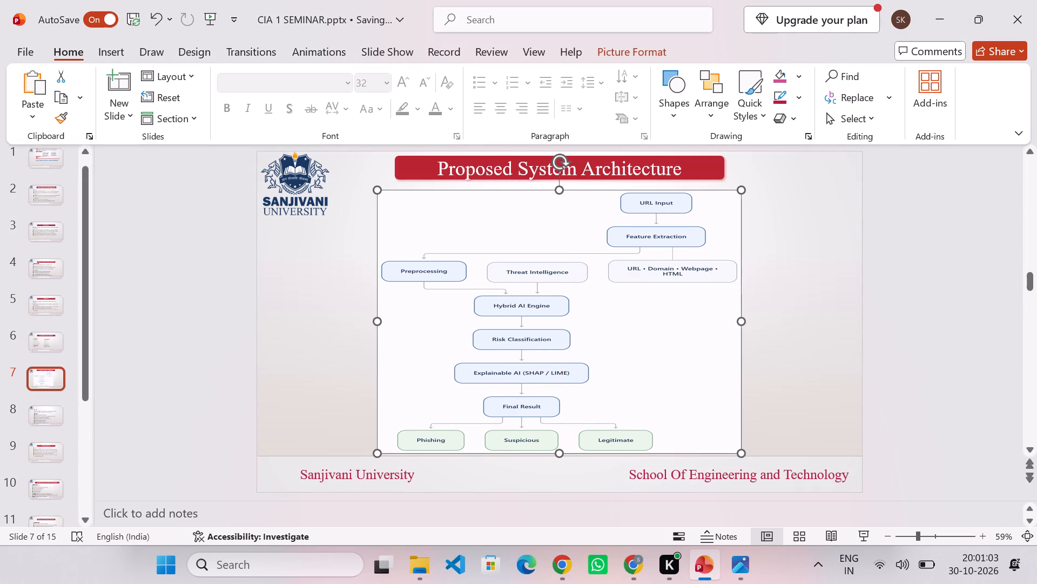
click(942, 318)
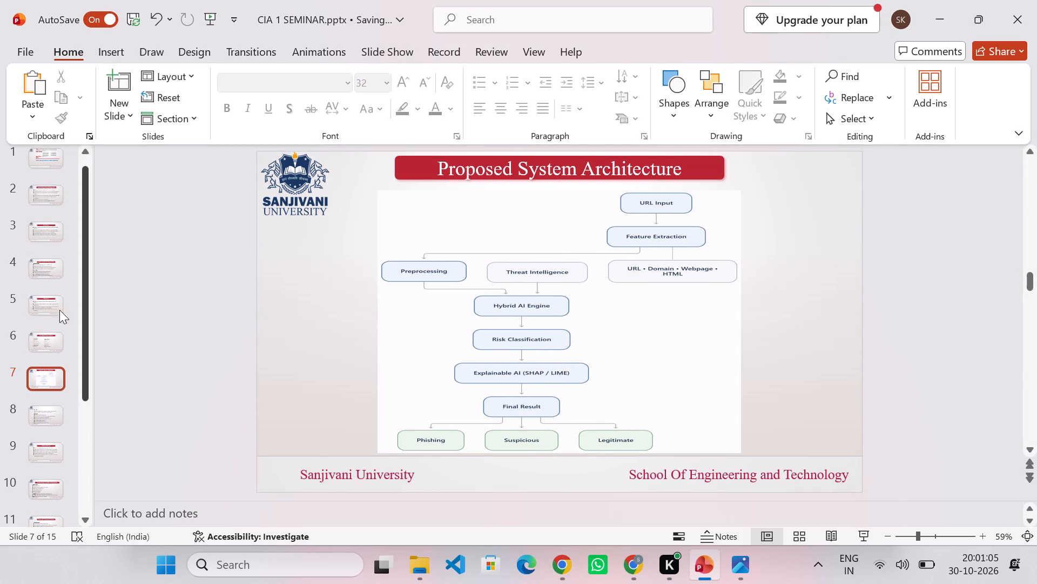
Review the whole seminar deck slide by slide, from the title slide through to the closing slide and back.
click(50, 152)
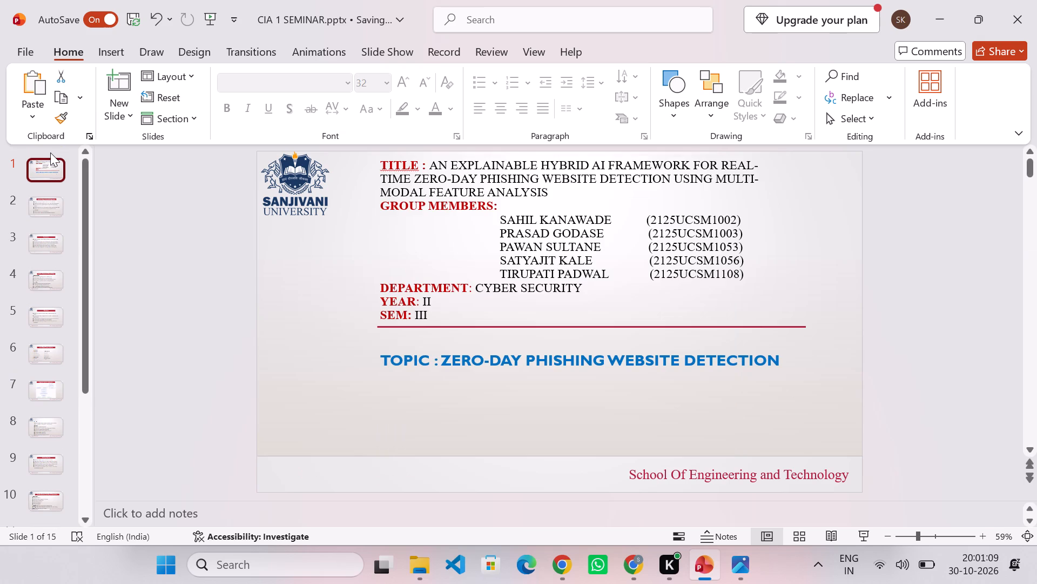
key(Down)
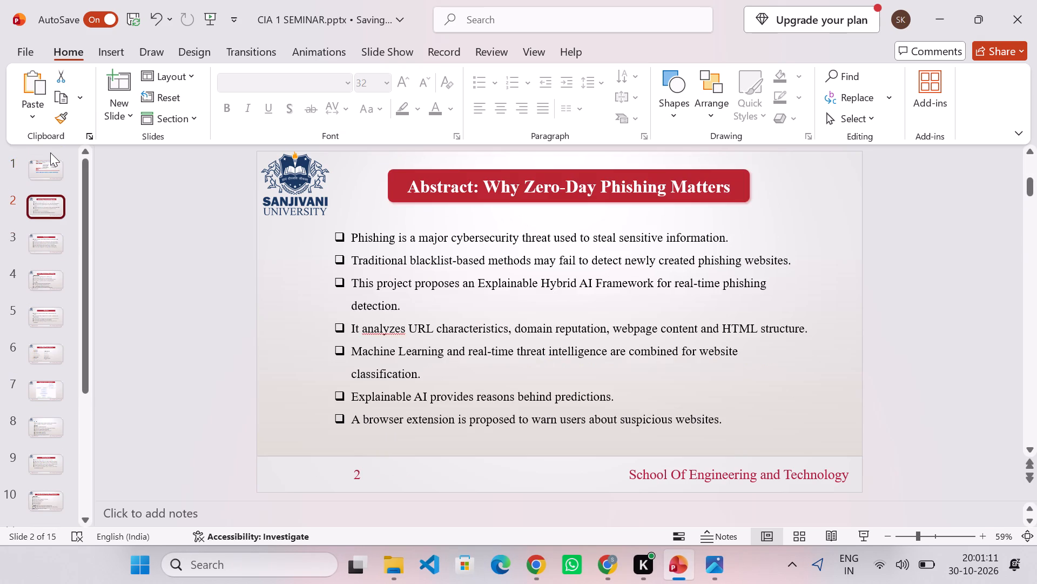
key(Down)
key(Down)
key(Down)
key(Down)
key(Down)
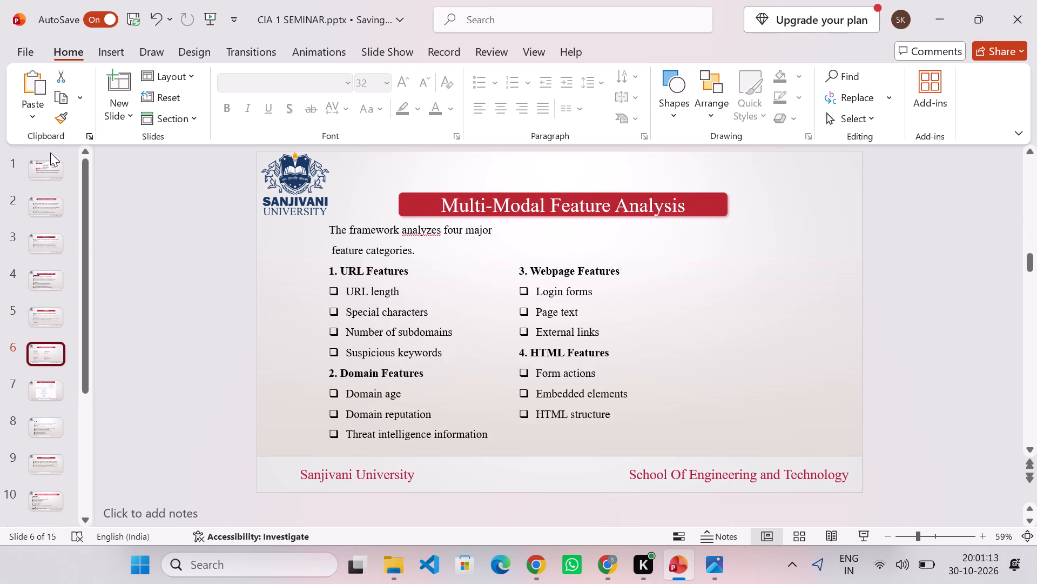
key(Down)
key(Down)
key(Down)
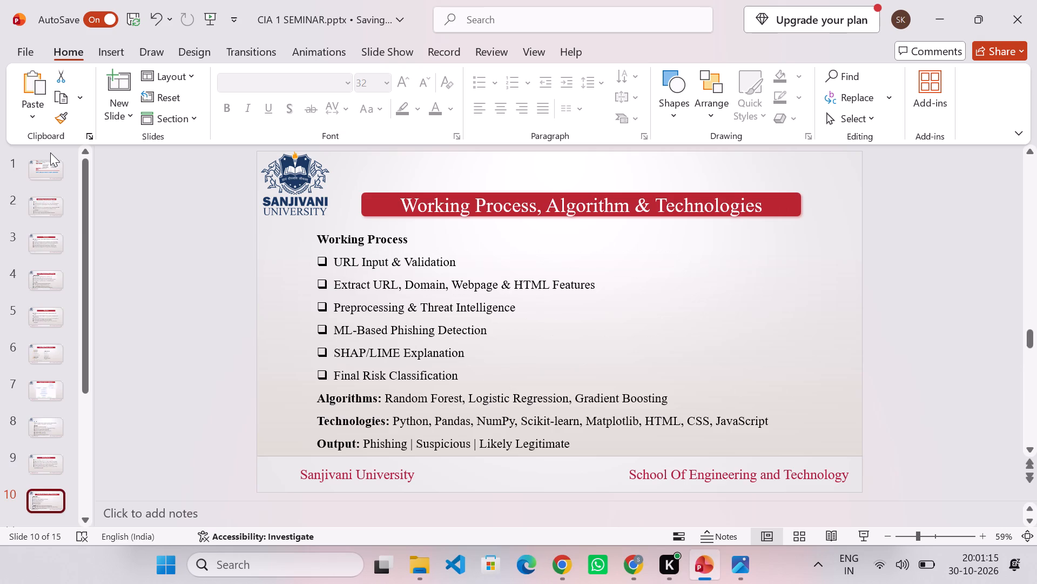
key(Down)
key(Down)
key(Down)
key(Down)
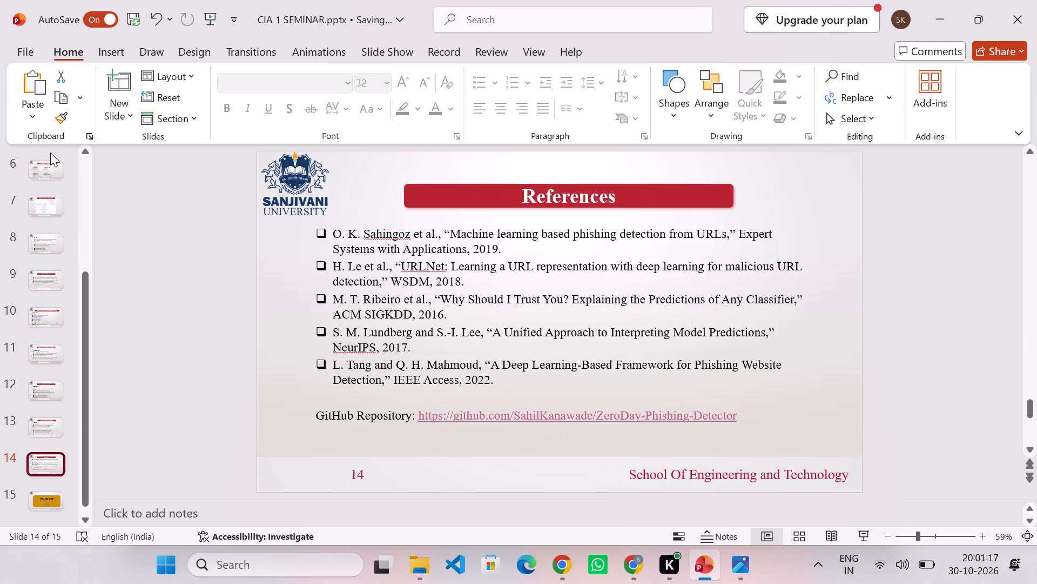
key(Down)
key(Down)
key(Up)
key(Up)
key(Up)
key(Up)
key(Up)
key(Up)
key(Up)
key(Up)
key(Up)
key(Up)
key(Up)
key(Up)
key(Up)
key(Up)
key(Up)
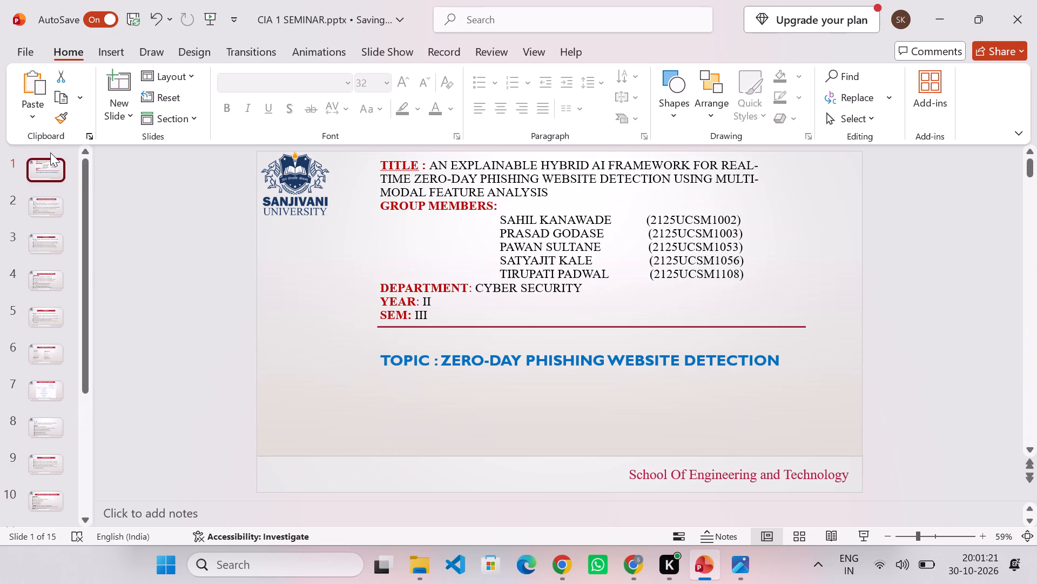
key(Down)
key(Down)
key(Down)
key(Down)
key(Down)
key(Down)
key(Down)
key(Down)
key(Down)
key(Down)
key(Down)
key(Down)
key(Down)
key(Down)
key(Down)
key(Down)
key(Down)
key(Down)
key(Up)
key(Up)
key(Up)
key(Up)
key(Up)
key(Up)
key(Up)
key(Up)
key(Up)
key(Up)
key(Up)
key(Up)
key(Up)
key(Up)
key(Up)
key(Up)
Save the CIA 1 SEMINAR presentation.
key(ctrl+s)
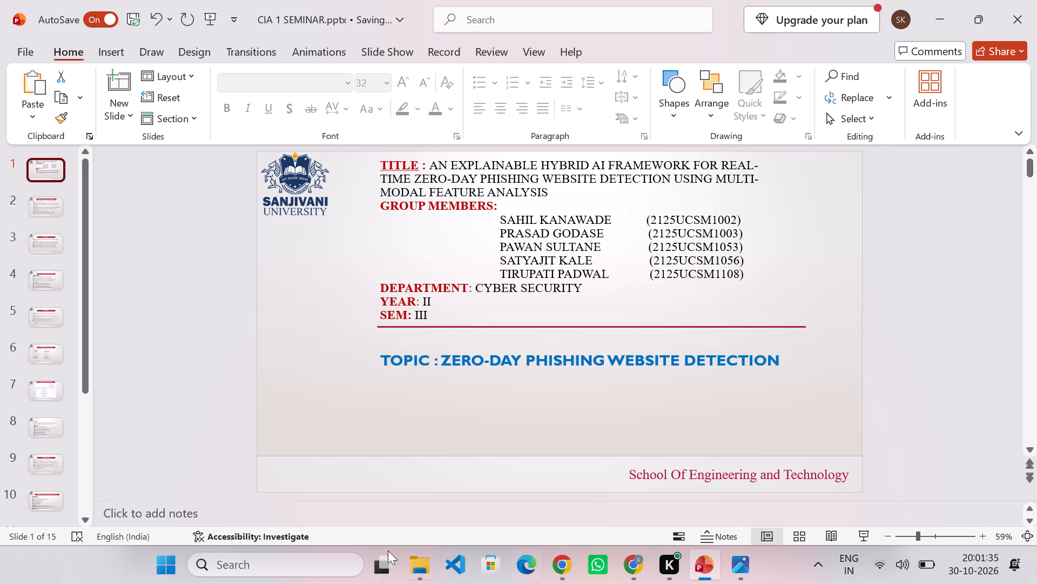
Launch Firefox and open the Sanjivani University student dashboard from the new tab page.
click(307, 559)
text(FIRE)
key(Return)
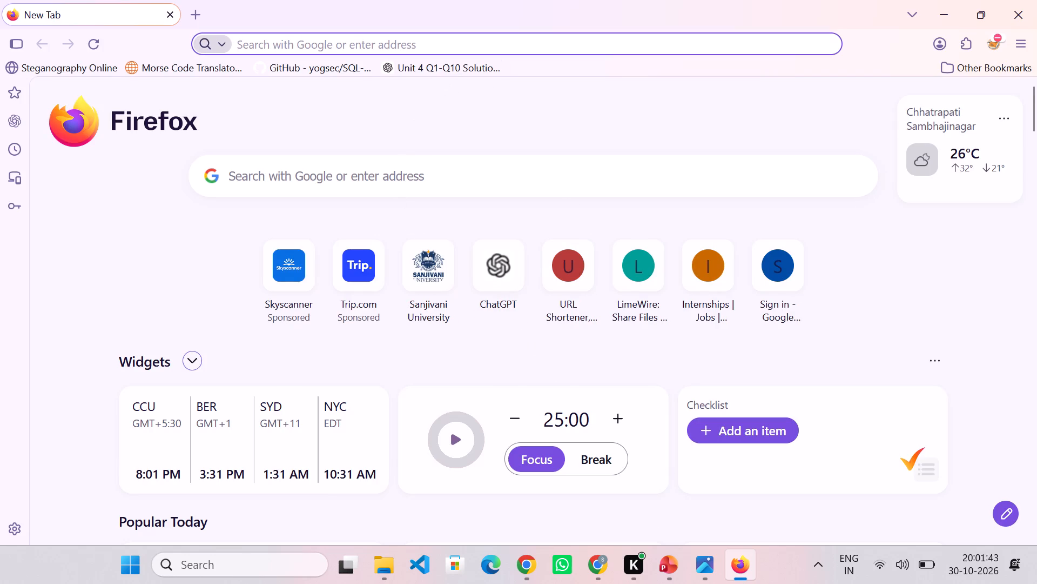
click(430, 290)
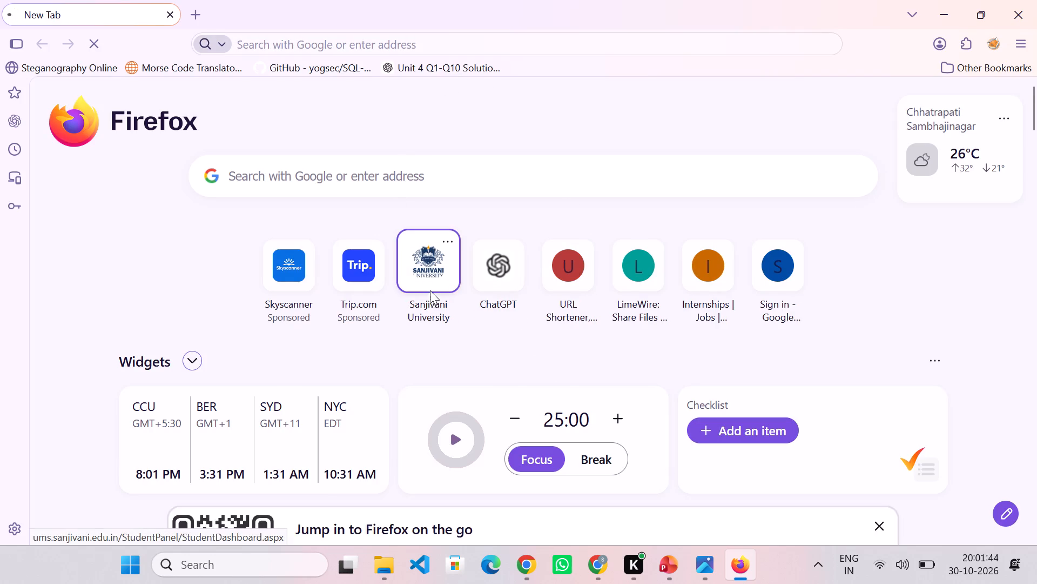